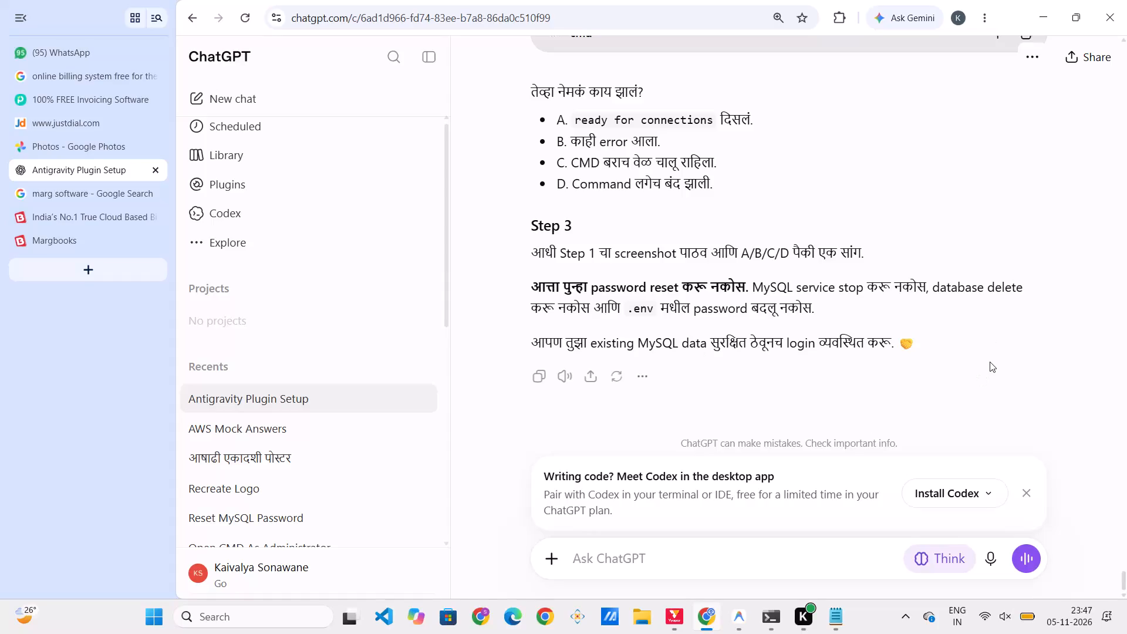
Switch to the Vyapar app with the open sale invoice.
key("alt+Tab")
key("alt+Tab")
key("alt+Tab")
key("alt+Tab")
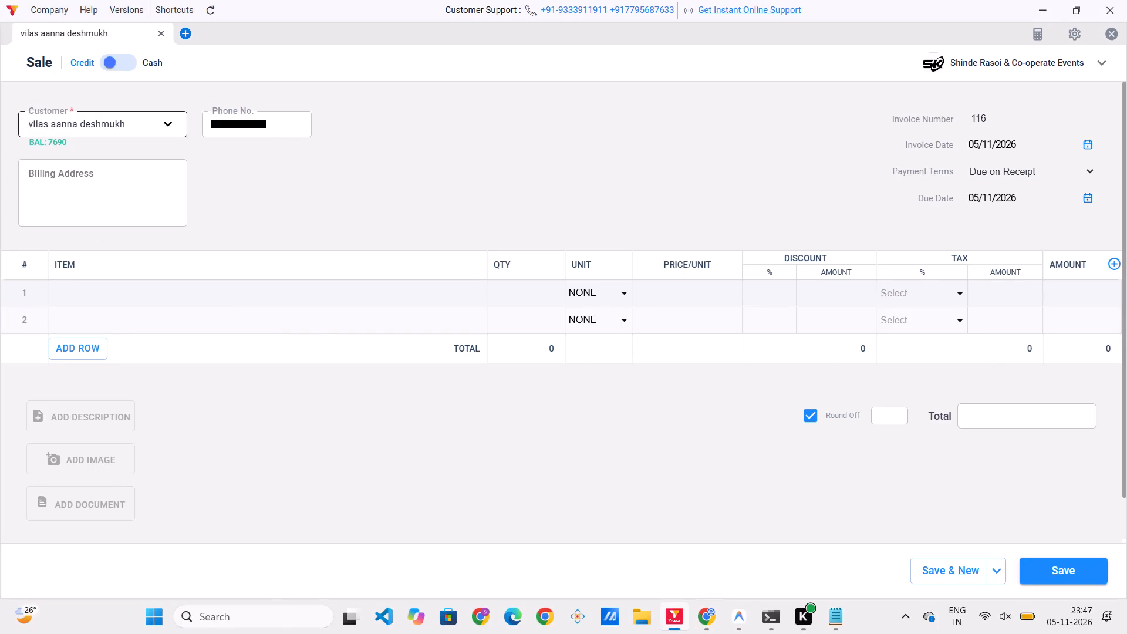
Clear the existing customer name from the Customer field of the sale invoice.
left_click(144, 117)
key("BackSpace")
key("BackSpace")
key("BackSpace")
key("BackSpace")
key("BackSpace")
key("BackSpace")
key("BackSpace")
key("BackSpace")
key("BackSpace")
key("BackSpace")
key("BackSpace")
key("BackSpace")
key("BackSpace")
key("BackSpace")
key("BackSpace")
key("BackSpace")
key("BackSpace")
key("BackSpace")
key("BackSpace")
key("BackSpace")
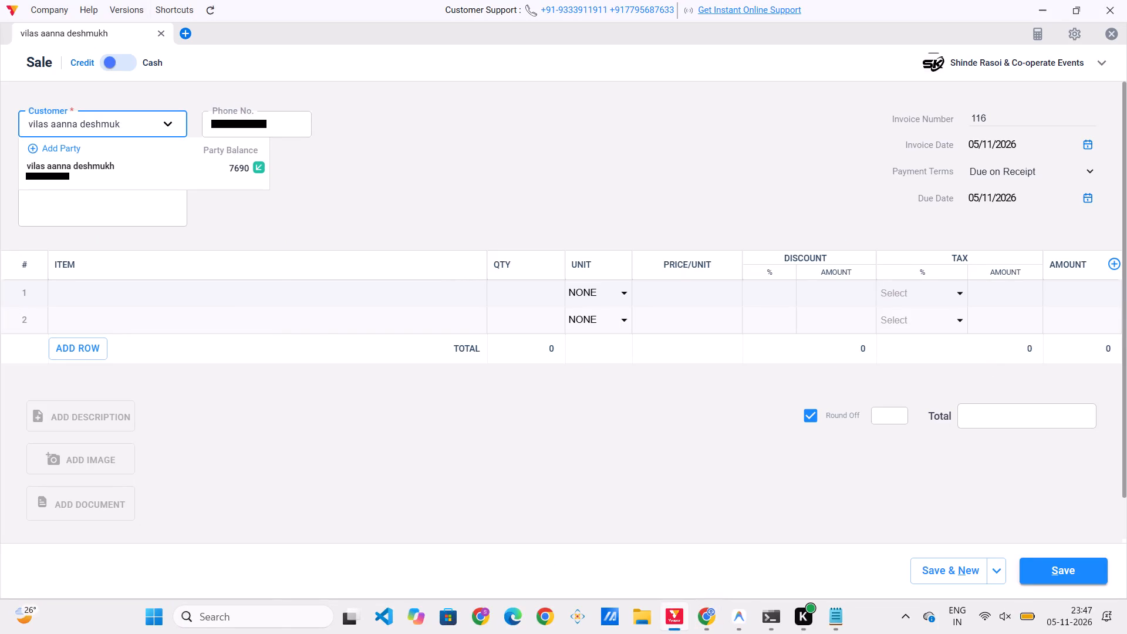
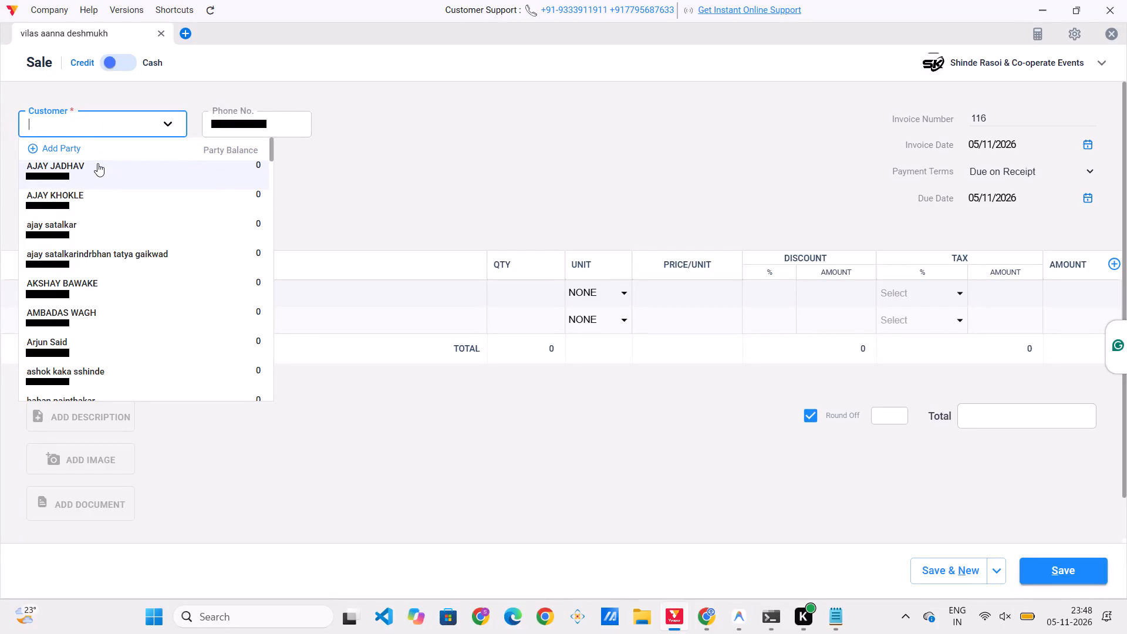
Enter the new customer's full name in the Customer field of the sale invoice.
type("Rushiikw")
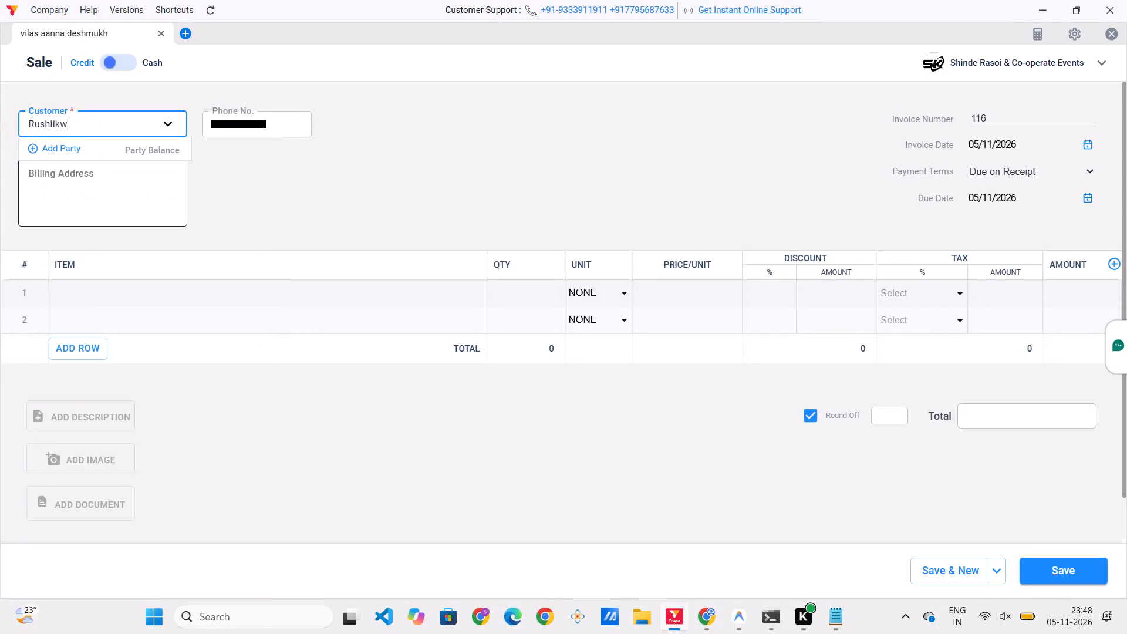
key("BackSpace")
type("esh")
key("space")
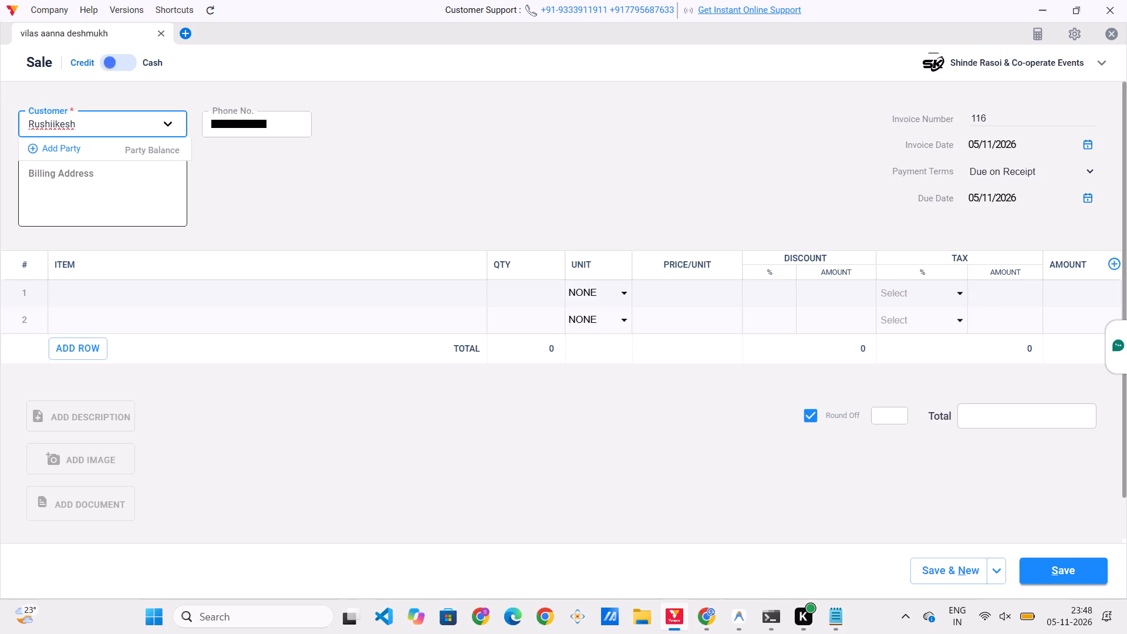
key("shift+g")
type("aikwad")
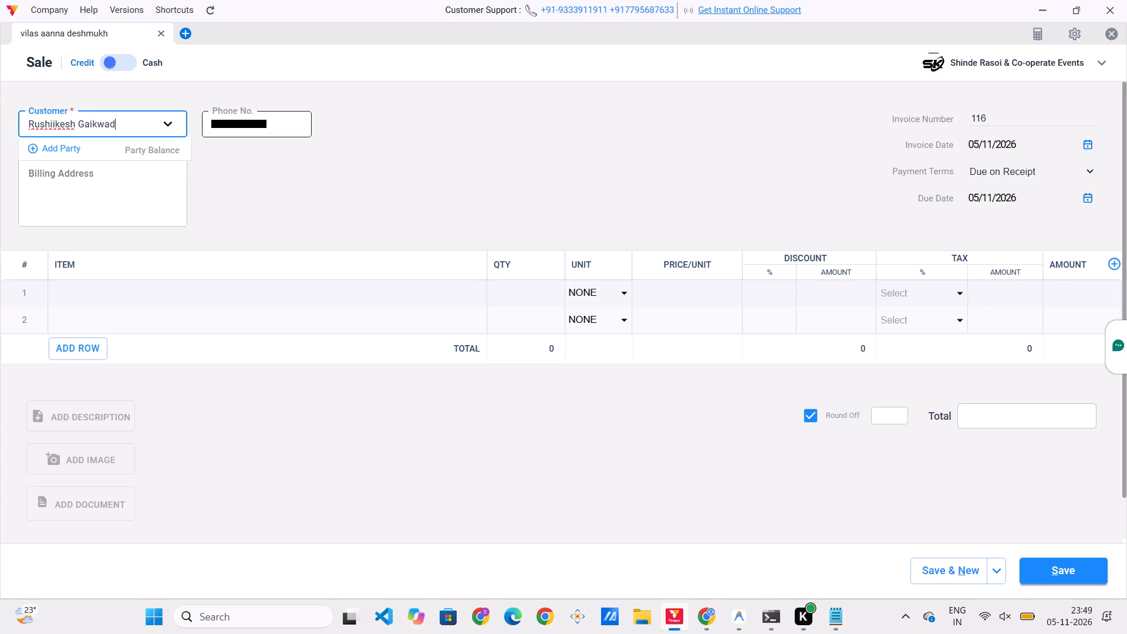
Clear the previous customer's number from the Phone No. field of the sale invoice.
left_click(286, 121)
key("BackSpace")
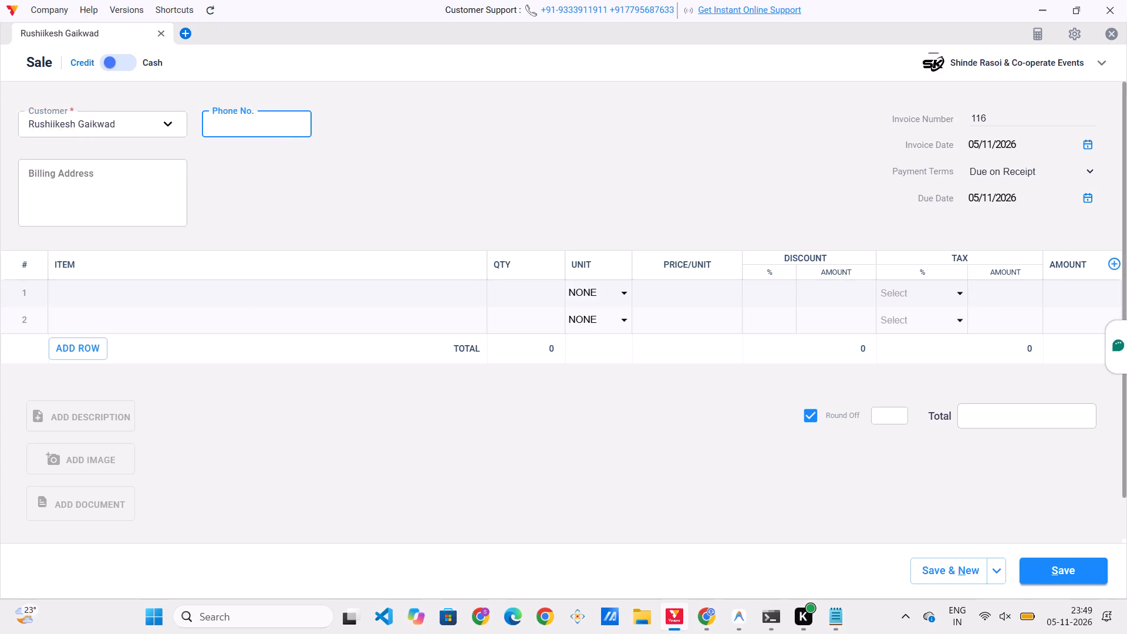
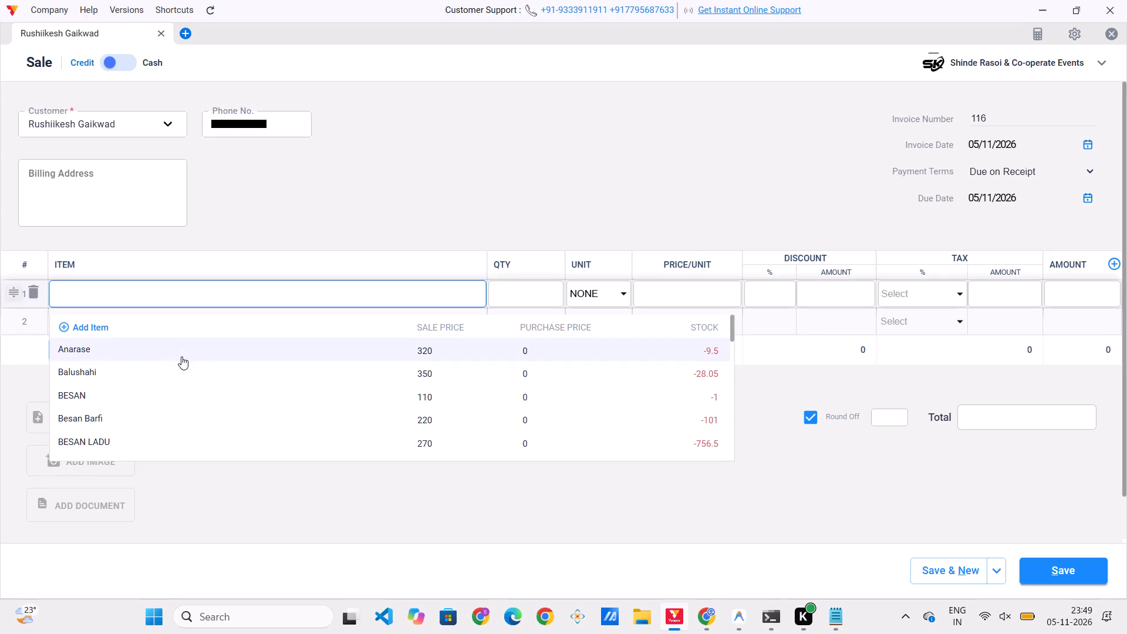
Add Methi Patti as the item in the first row of the sale invoice.
type("met")
left_click(186, 352)
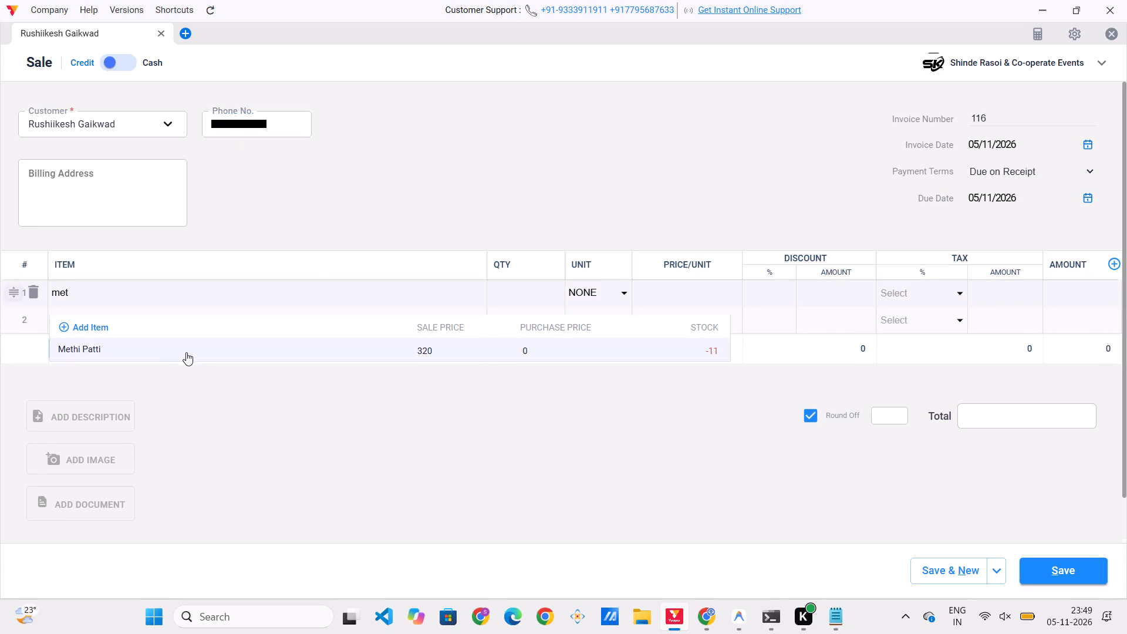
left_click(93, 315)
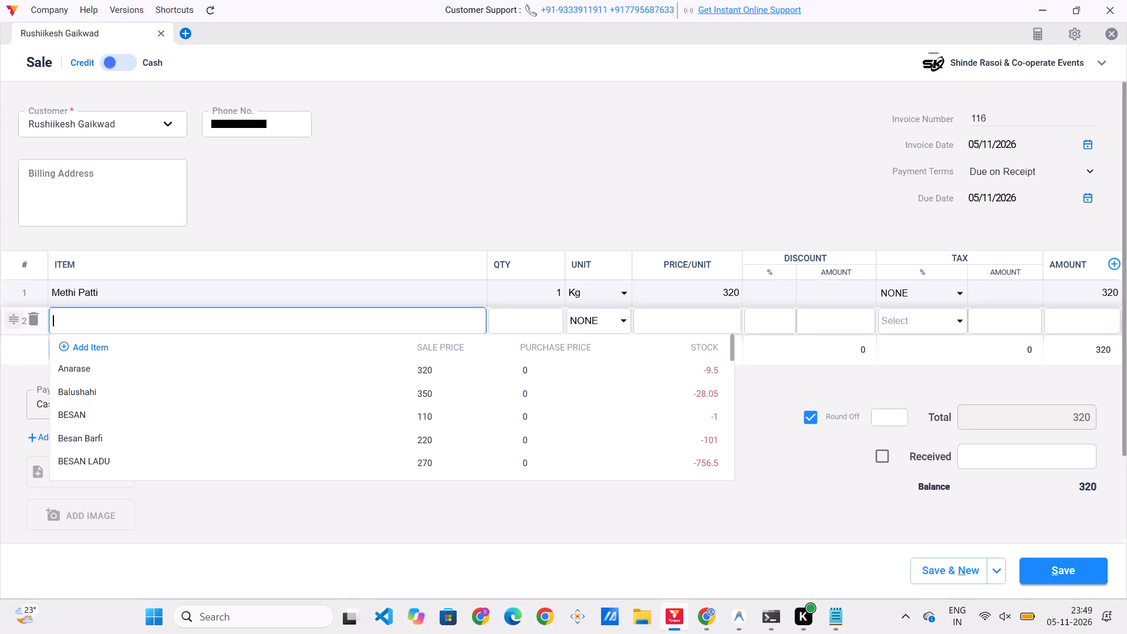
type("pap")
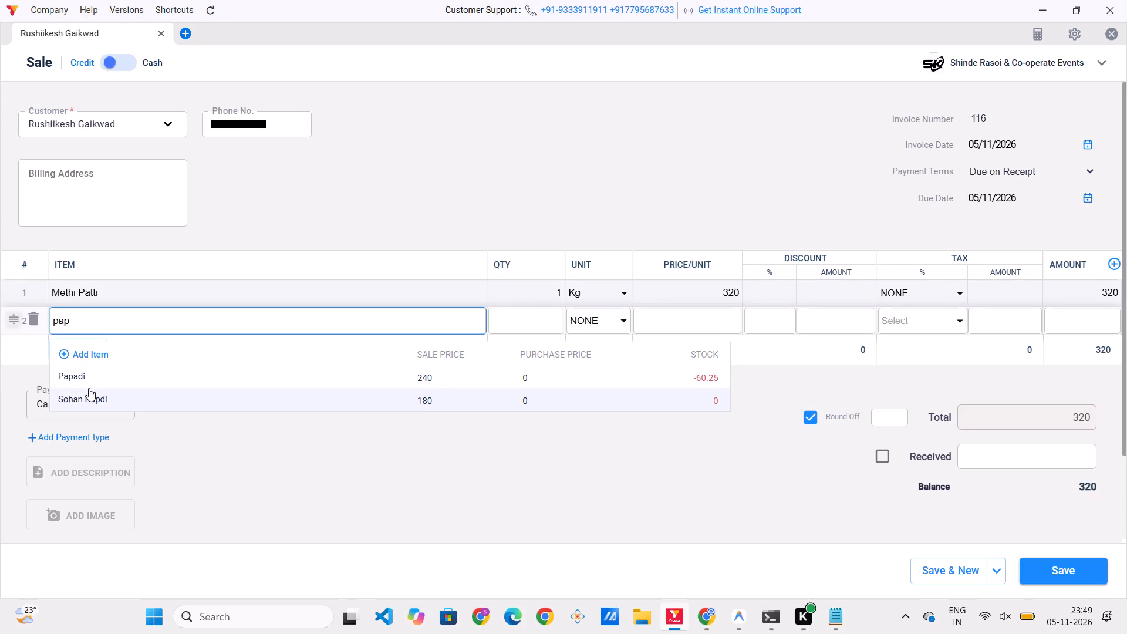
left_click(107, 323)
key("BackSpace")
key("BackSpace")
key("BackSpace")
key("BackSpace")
Add Mango Barfi as the item in the second row of the sale invoice.
type("man")
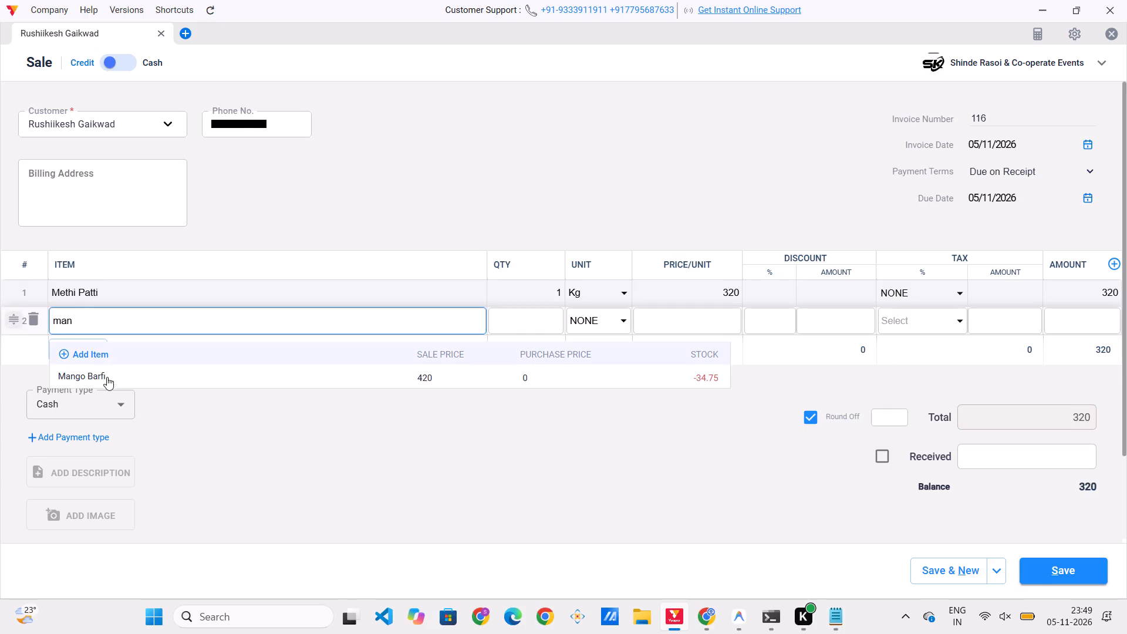
left_click(109, 380)
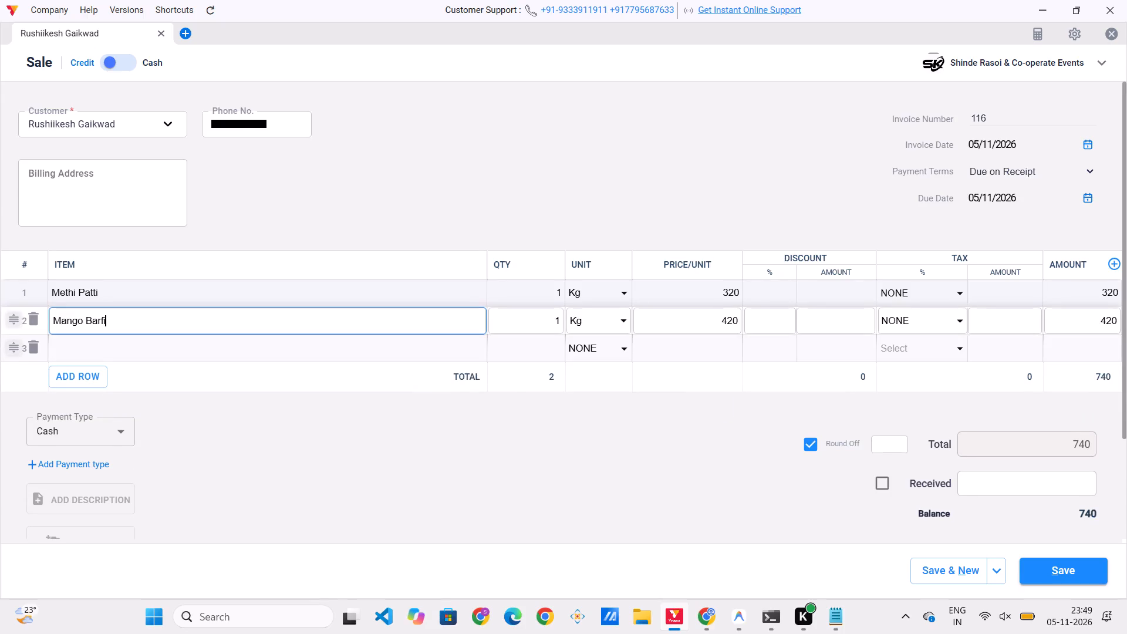
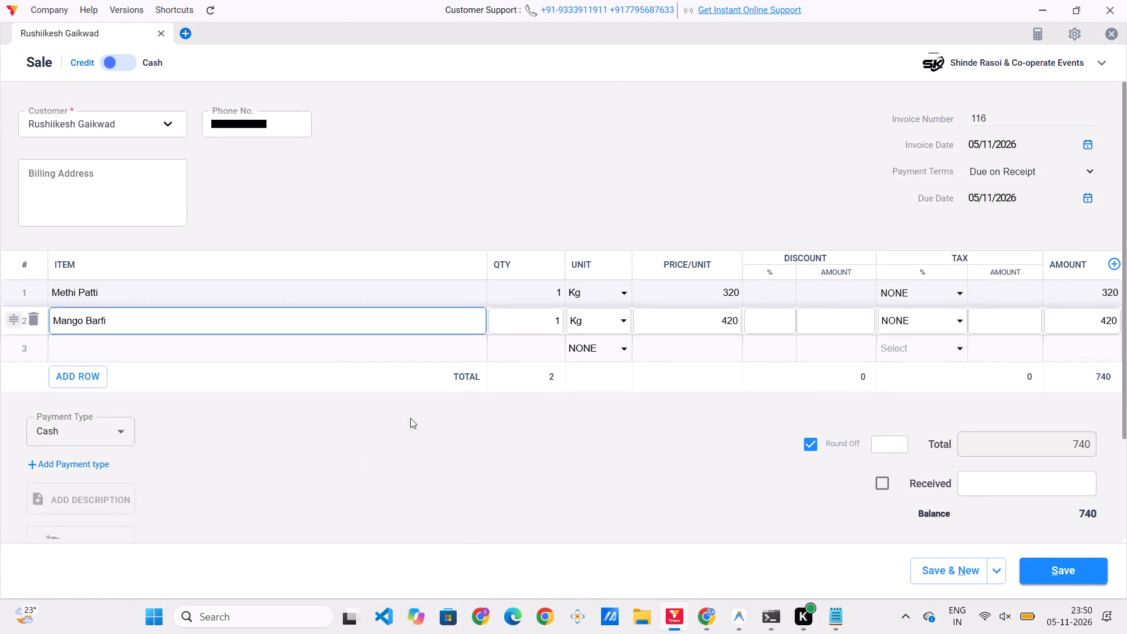
Mark the sale invoice's full amount as received and save it, starting a new sale invoice.
left_click(886, 483)
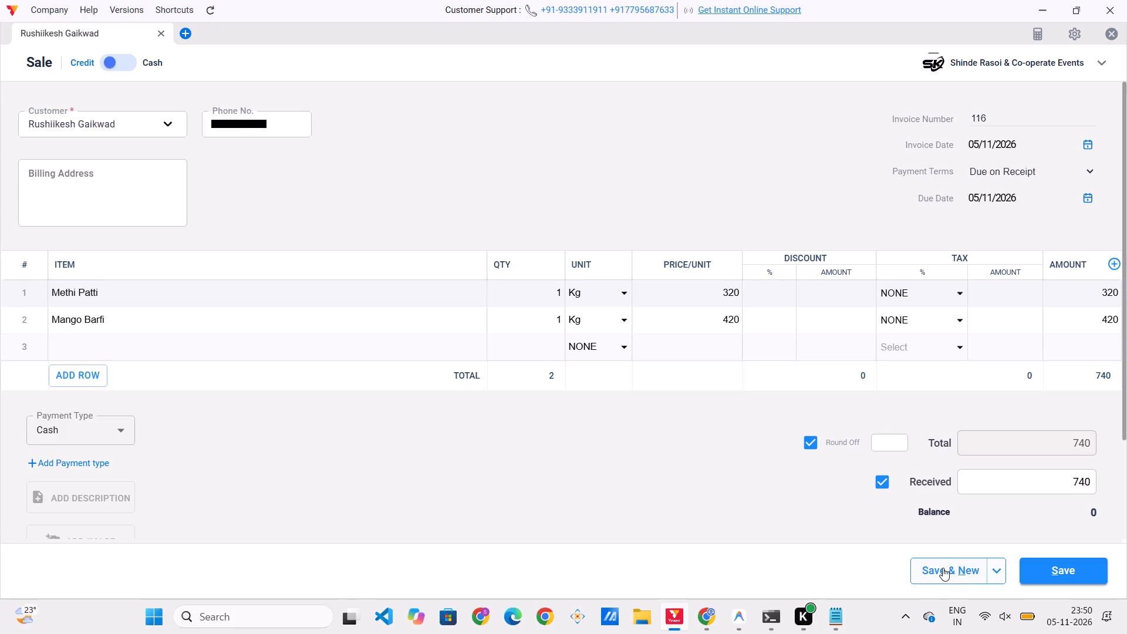
left_click(943, 568)
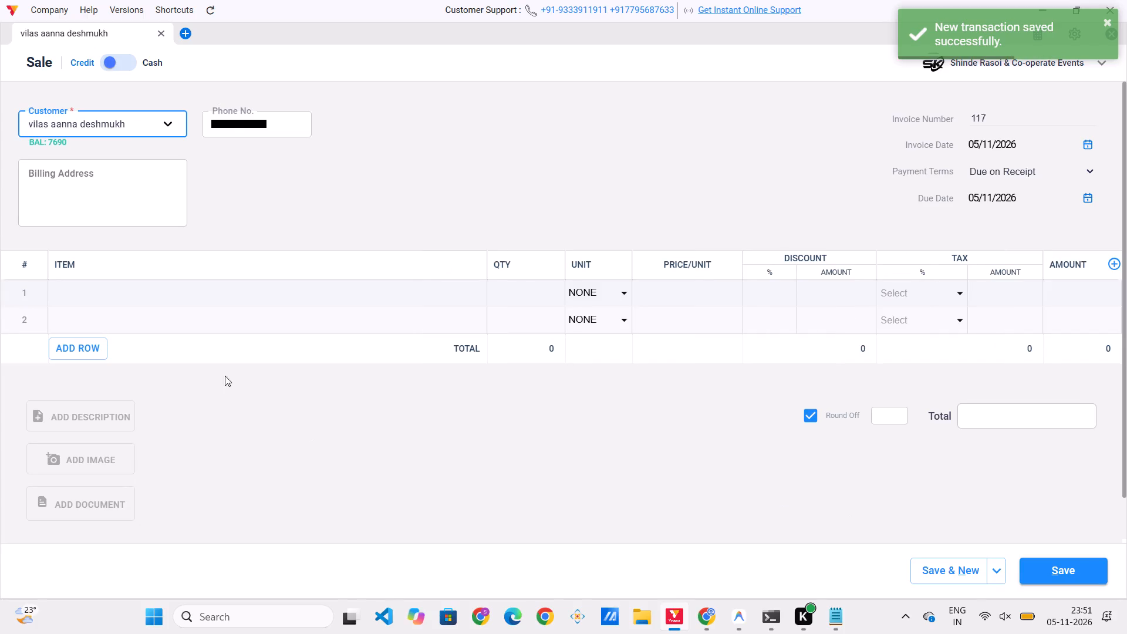
Replace the prefilled customer in the new sale invoice with the next customer's name, beginning with Ganesh.
left_click(140, 120)
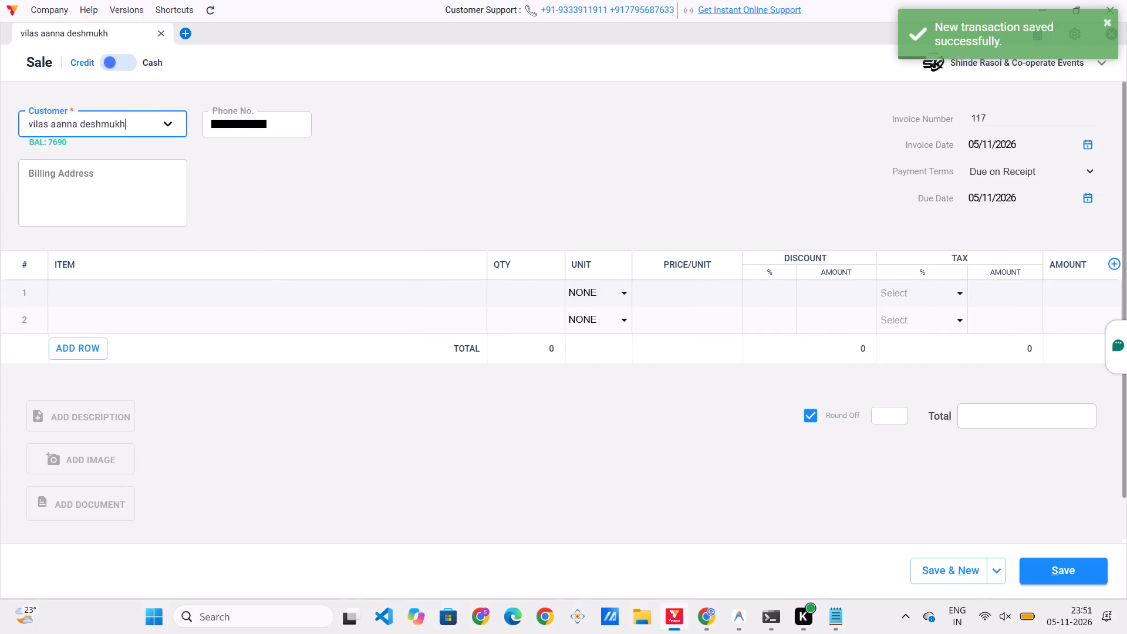
key("BackSpace")
key("BackSpace")
key("BackSpace")
key("BackSpace")
key("BackSpace")
key("BackSpace")
key("BackSpace")
key("BackSpace")
key("BackSpace")
key("BackSpace")
key("BackSpace")
key("BackSpace")
key("BackSpace")
key("BackSpace")
key("BackSpace")
key("BackSpace")
key("BackSpace")
key("BackSpace")
key("BackSpace")
key("BackSpace")
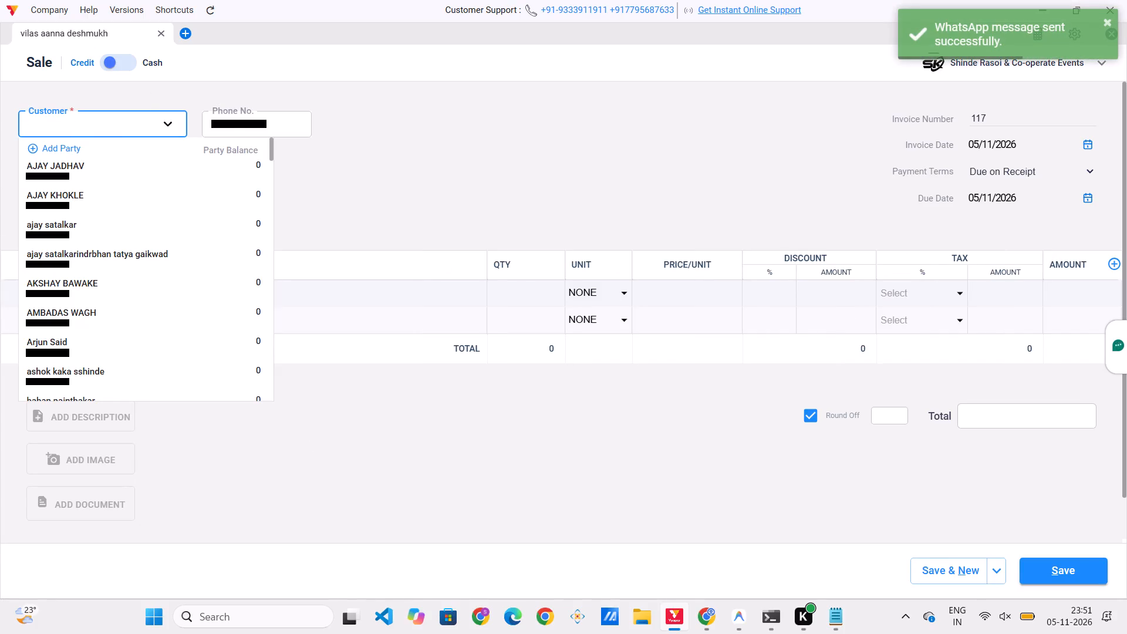
key("BackSpace")
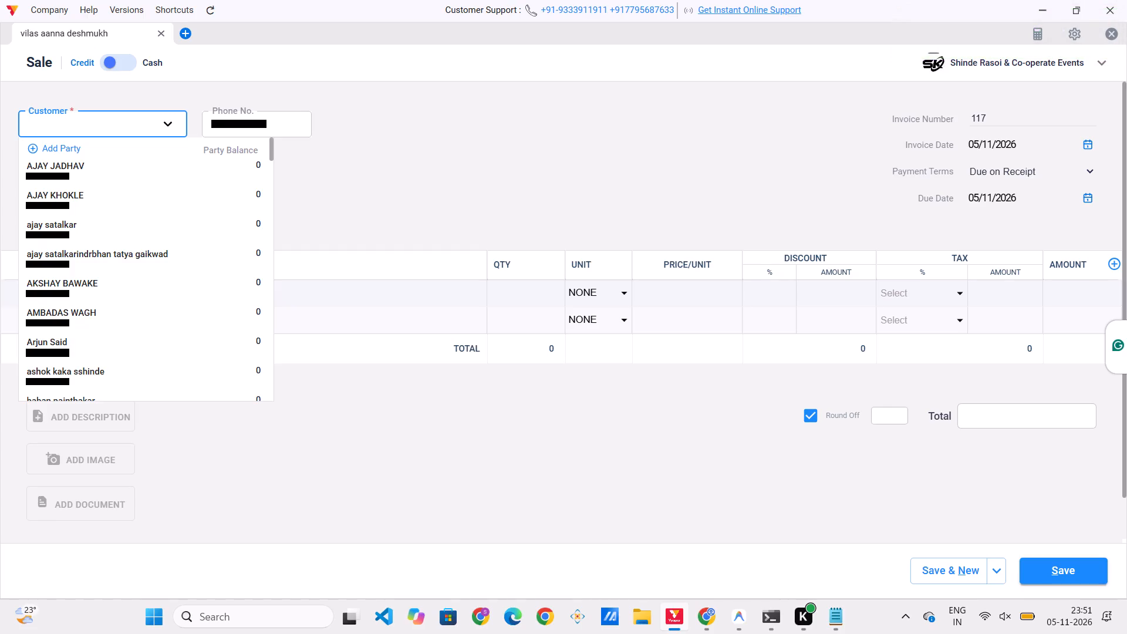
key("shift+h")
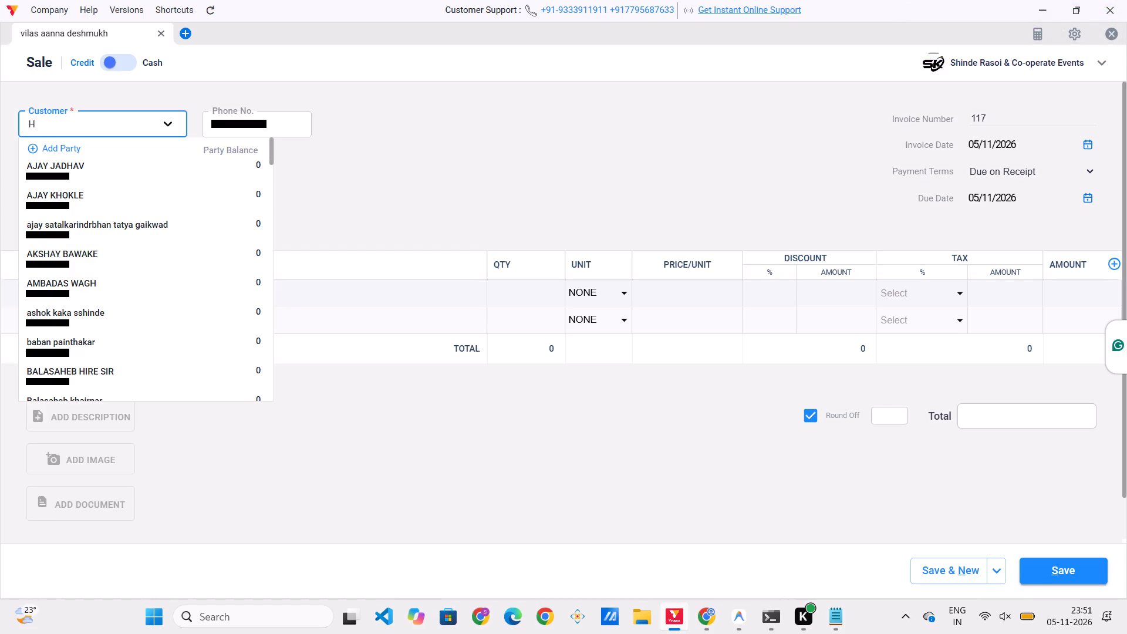
key("BackSpace")
key("BackSpace")
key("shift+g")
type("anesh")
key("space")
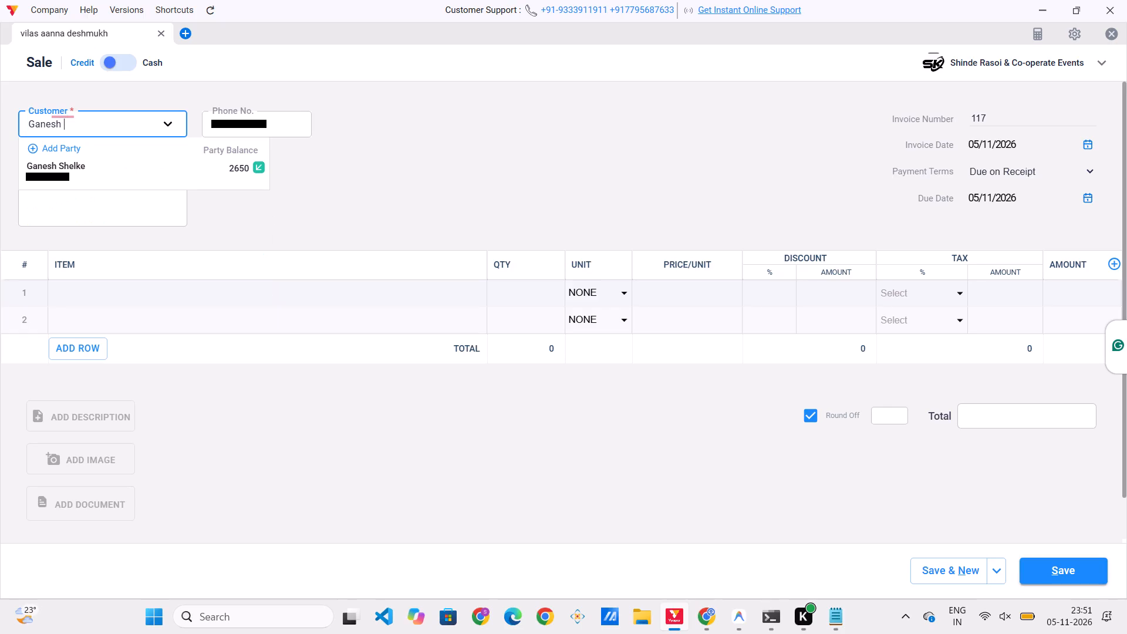
Complete the customer's name on sale invoice 117 by adding the middle name and surname after the first name.
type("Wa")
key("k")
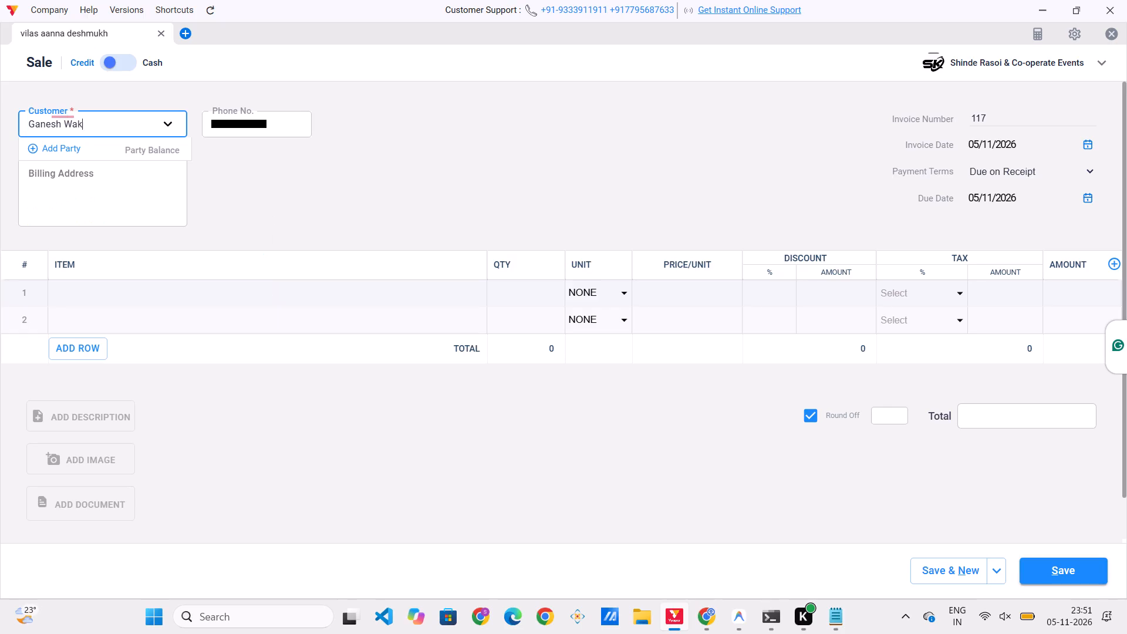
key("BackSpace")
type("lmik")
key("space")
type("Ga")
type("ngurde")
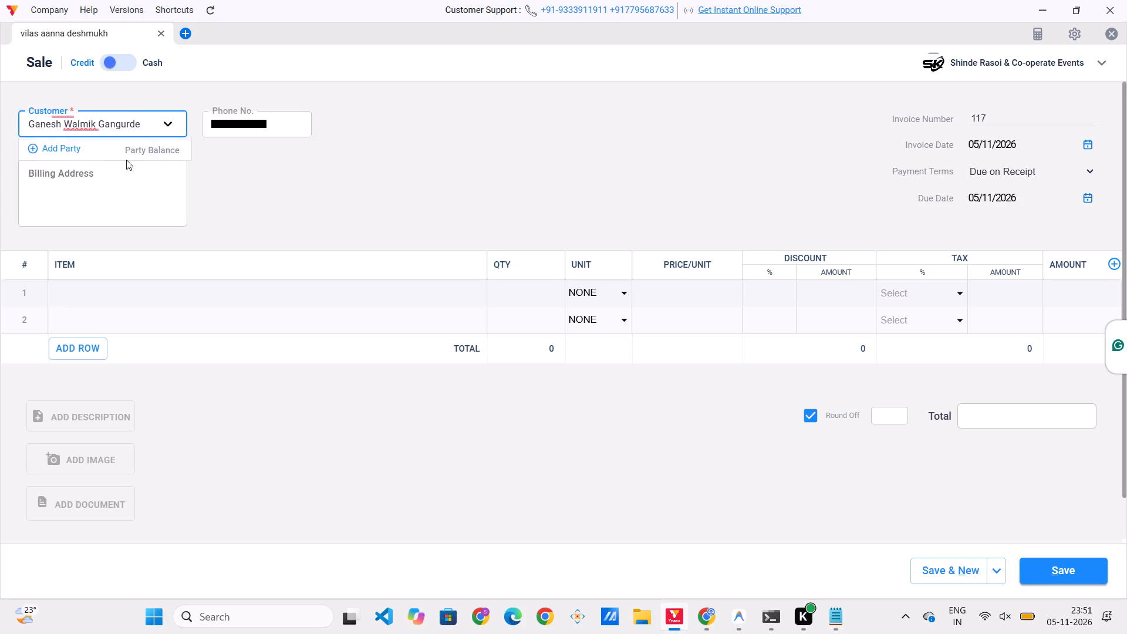
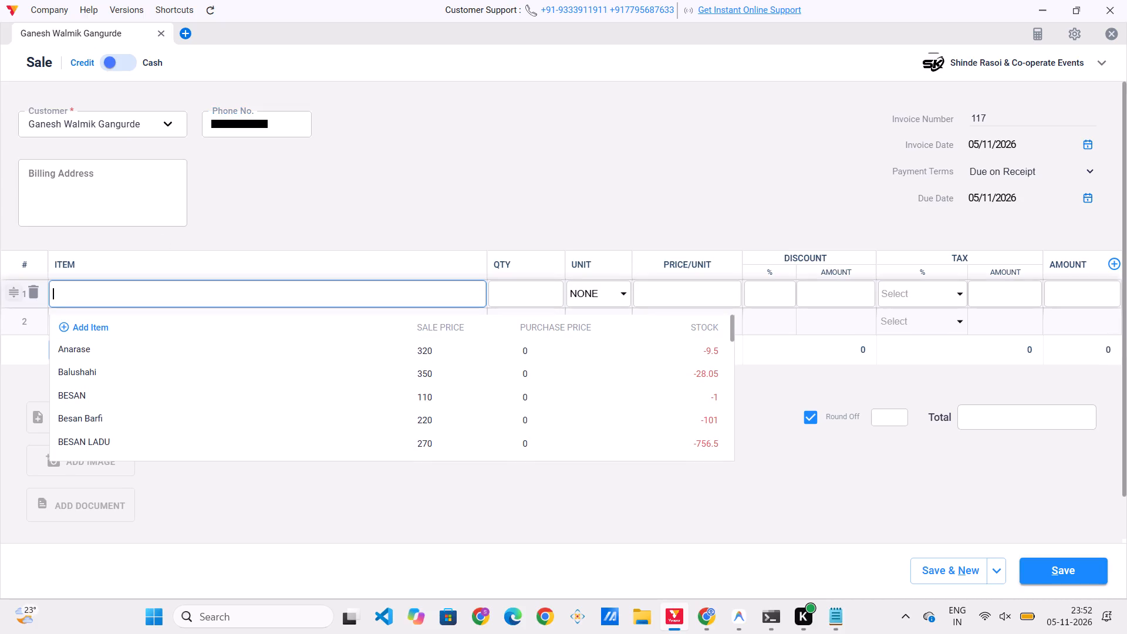
Add Papadi as the first item on sale invoice 117.
left_click(89, 301)
type("pap")
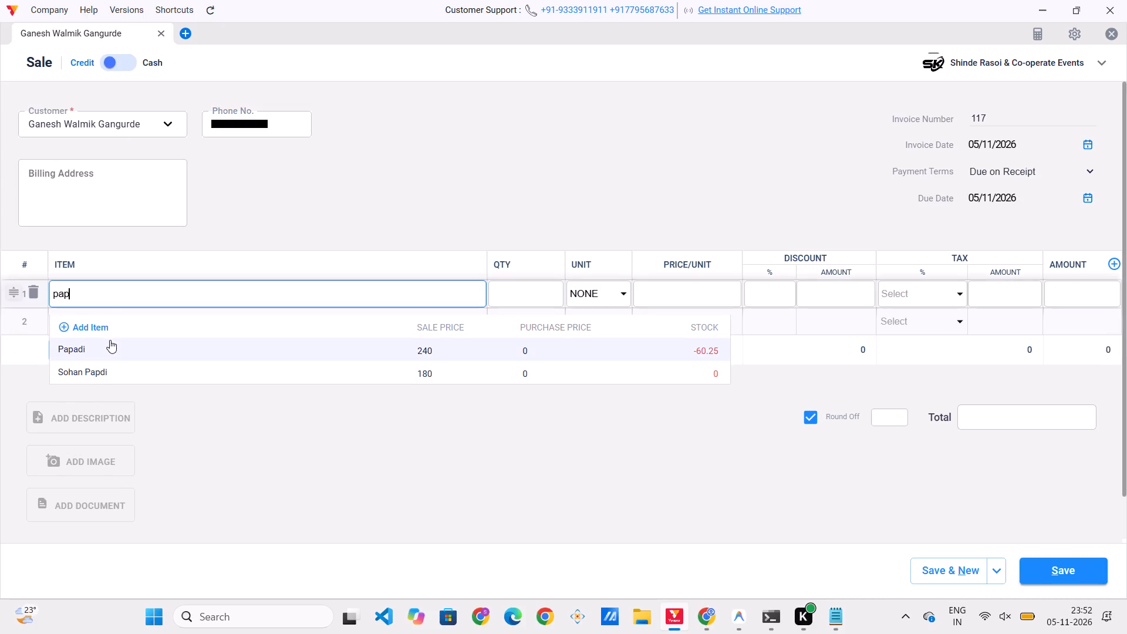
left_click(107, 343)
Add Gulab Jamun as the second item on the invoice.
left_click(79, 331)
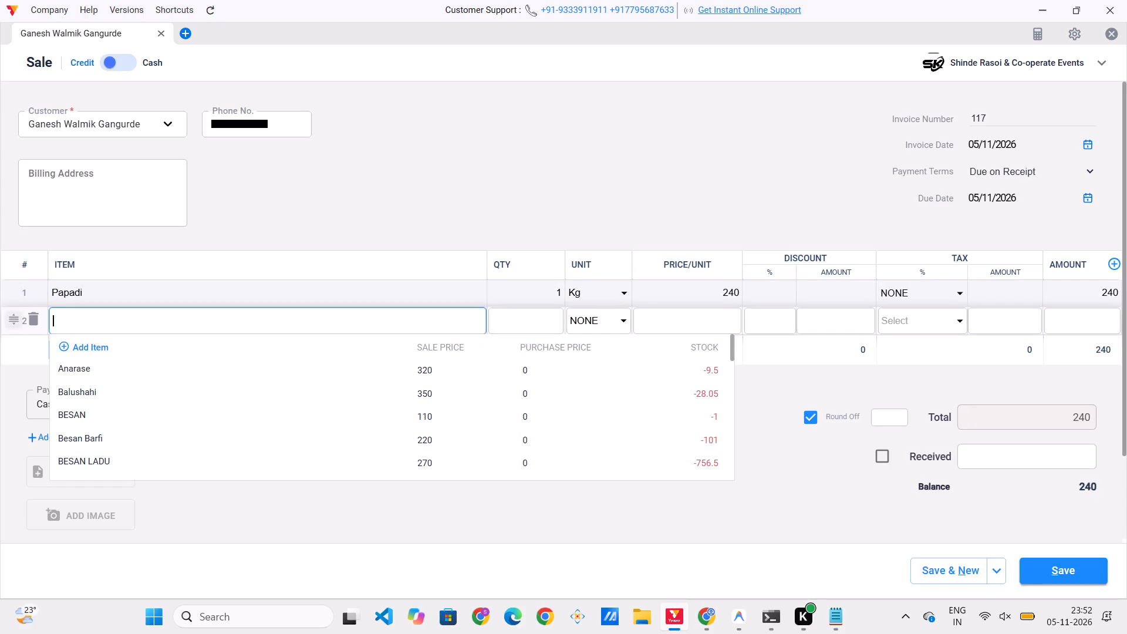
type("guol")
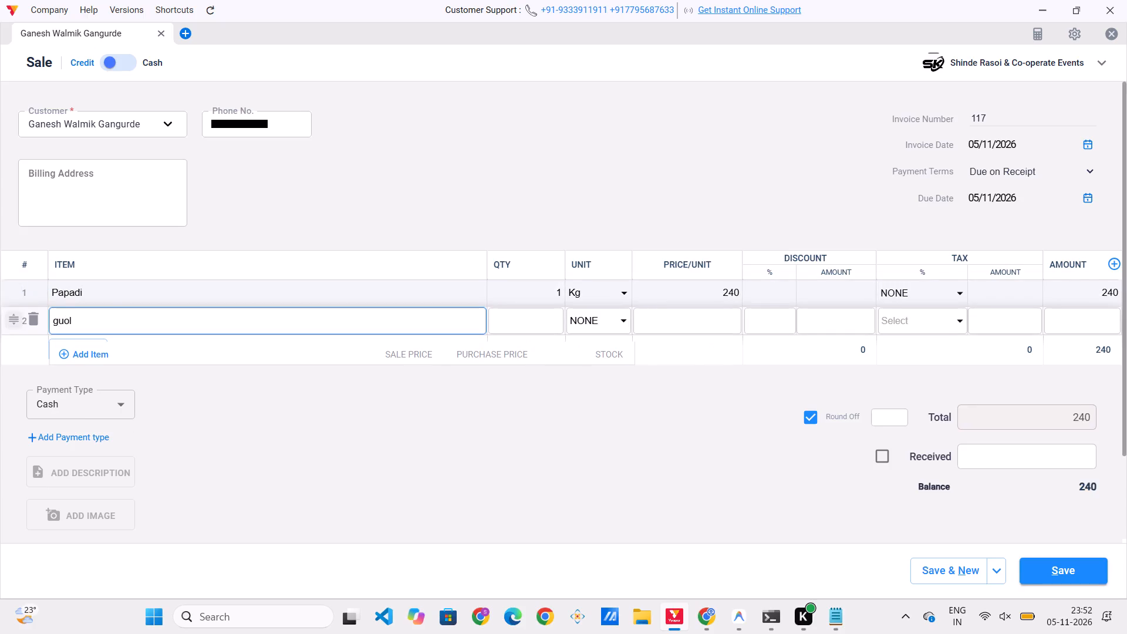
key("BackSpace")
key("BackSpace")
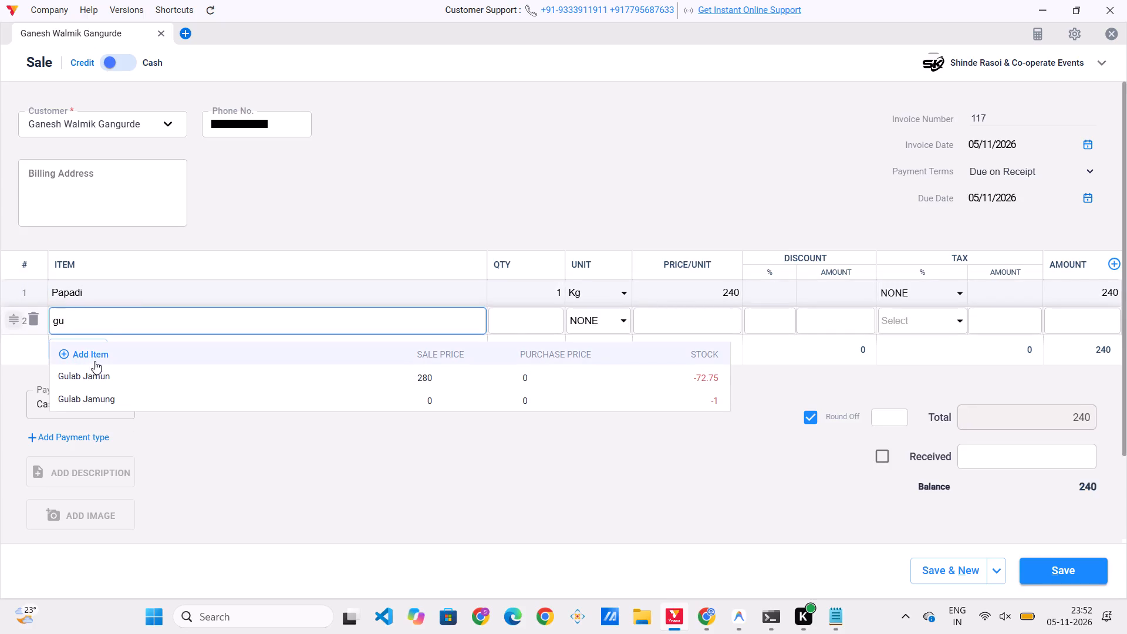
left_click(96, 371)
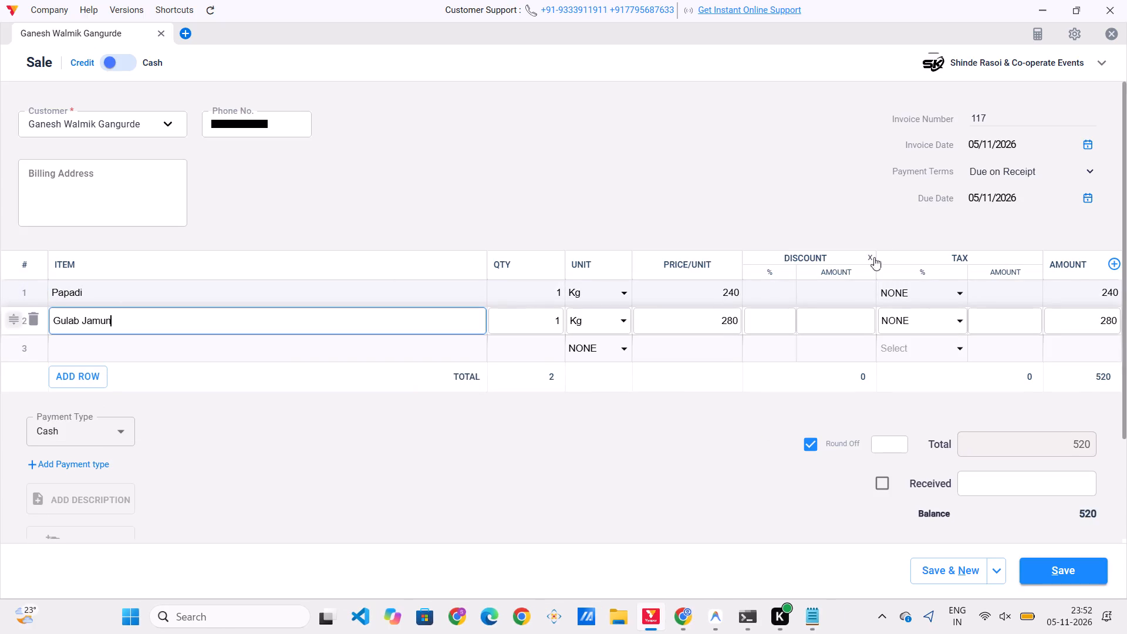
Mark the invoice's full total as received from the customer.
scroll(975, 289, "down", 1)
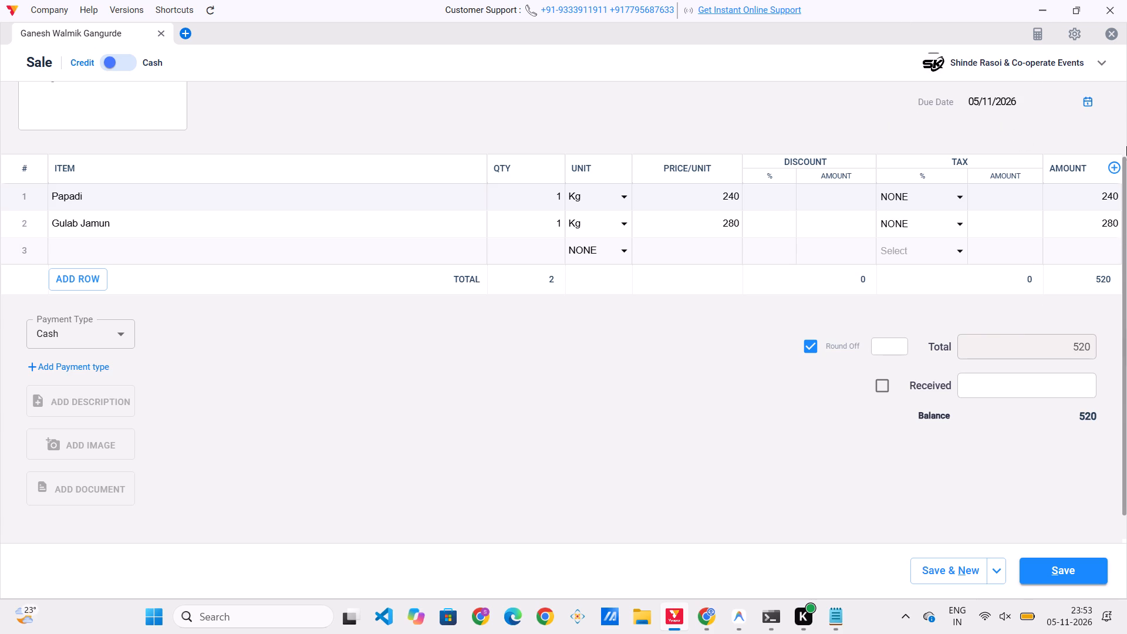
scroll(1126, 144, "up", 13)
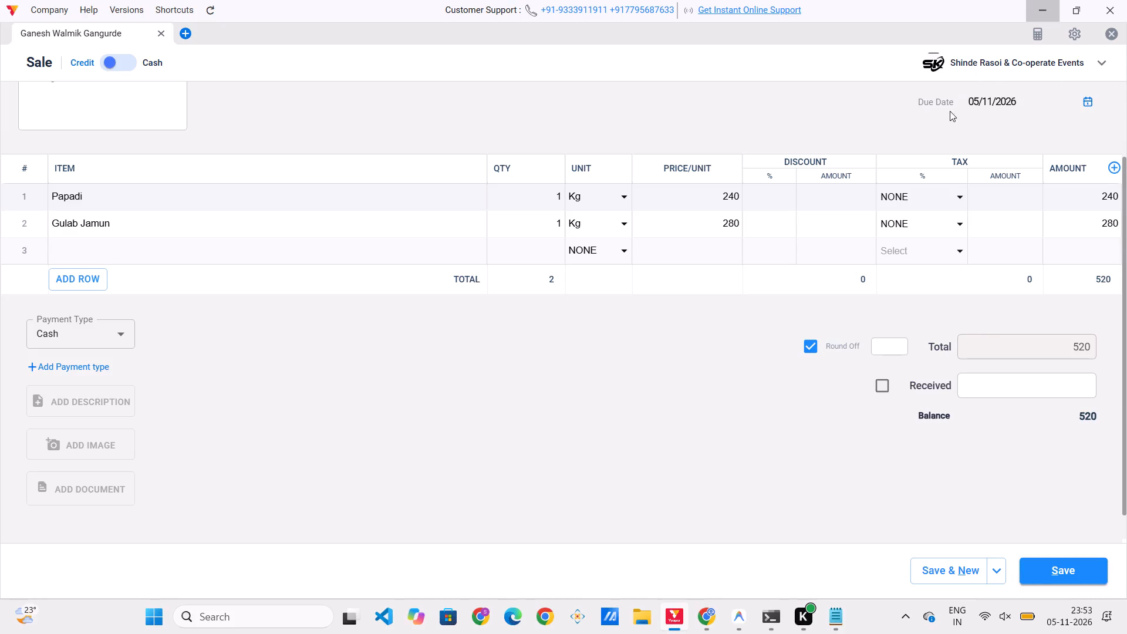
scroll(864, 150, "up", 4)
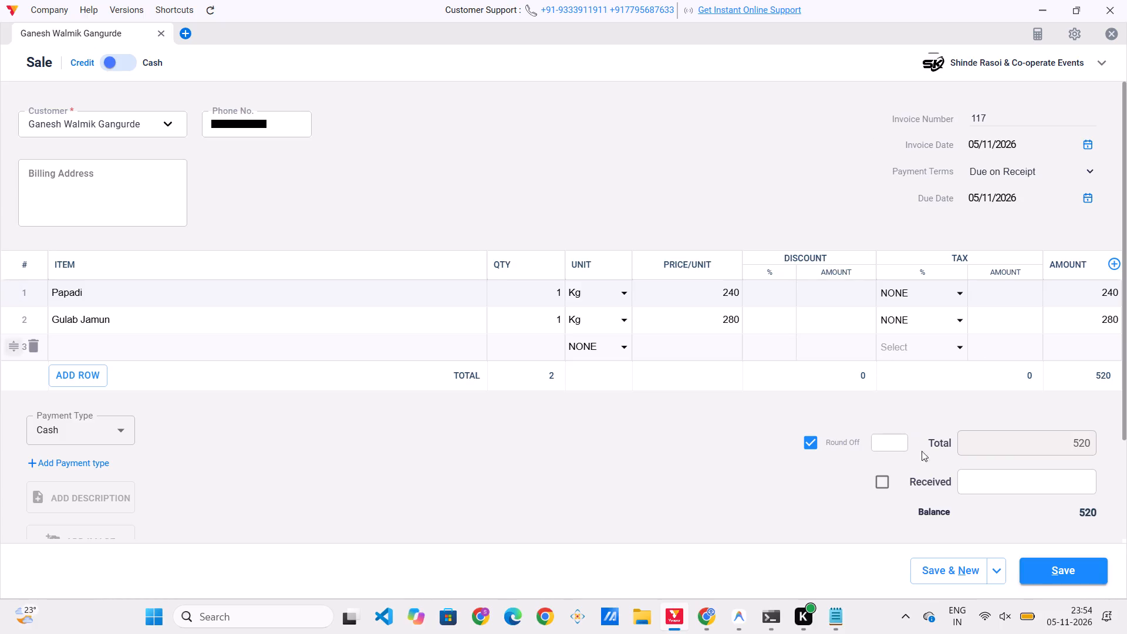
left_click(886, 487)
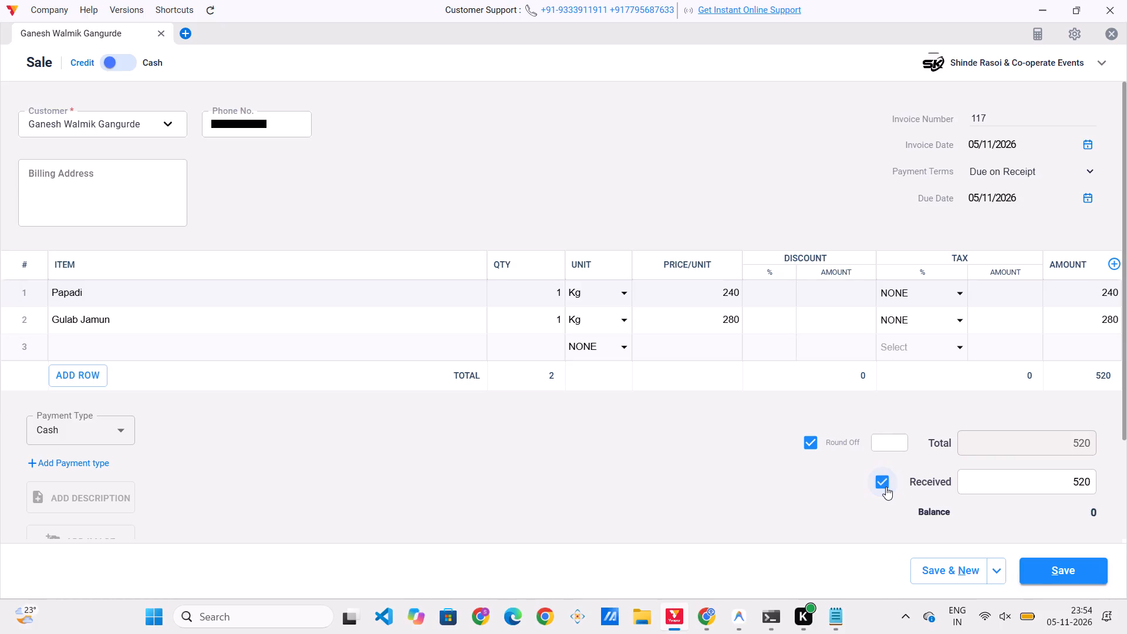
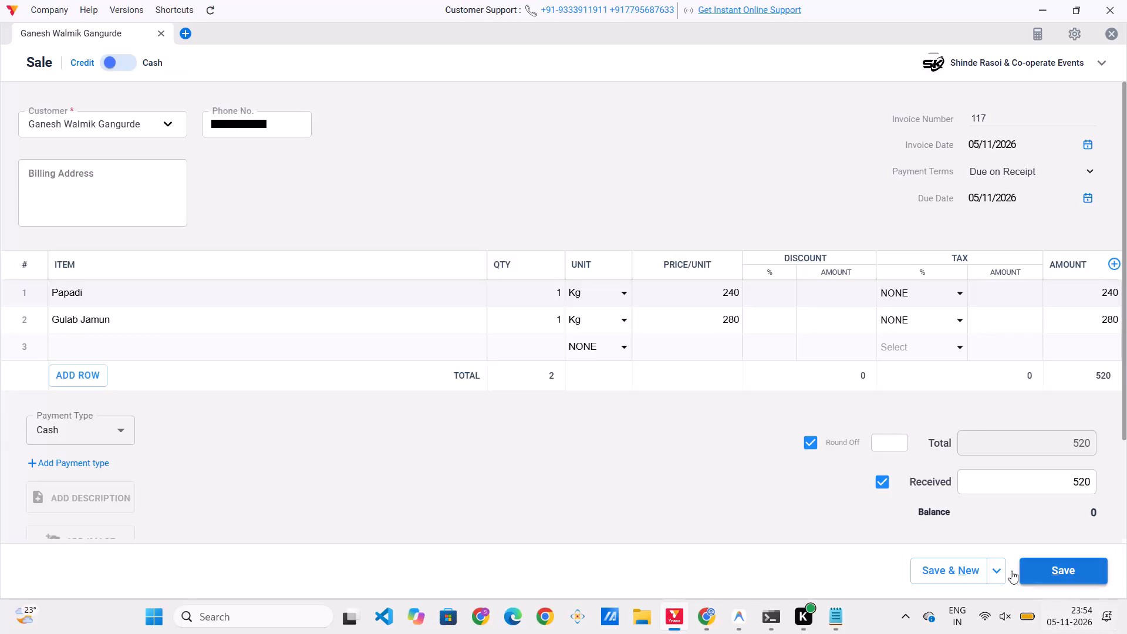
Save sale invoice 117 and start a new sale invoice.
left_click(960, 565)
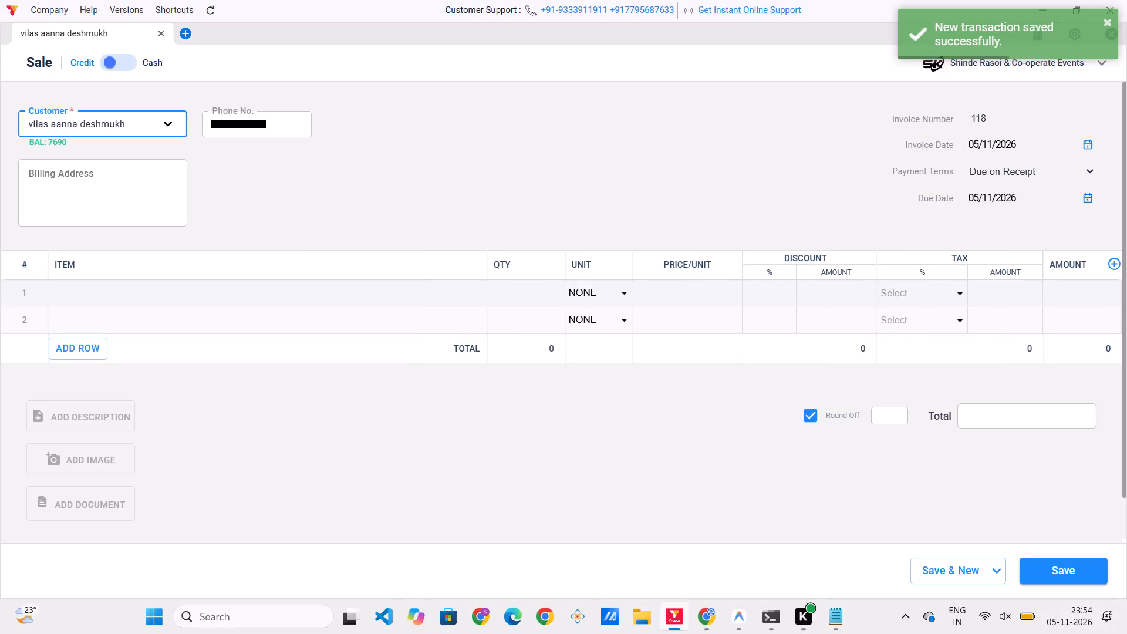
Replace the prefilled customer on sale invoice 118 with the new customer's name.
triple_click(146, 130)
triple_click(146, 130)
left_click(146, 130)
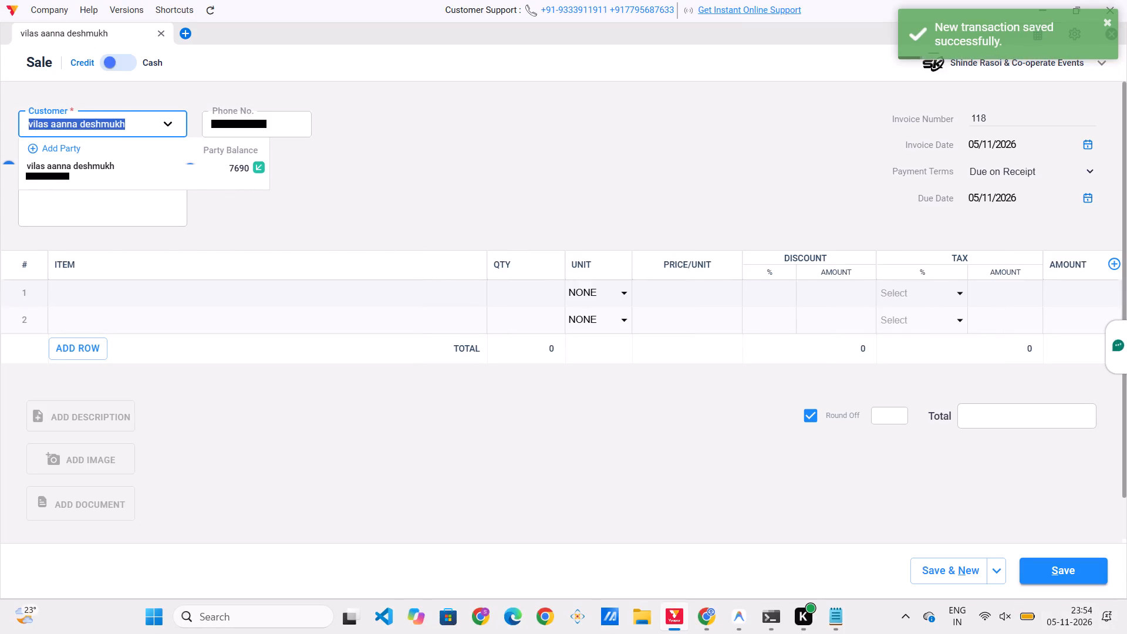
key("BackSpace")
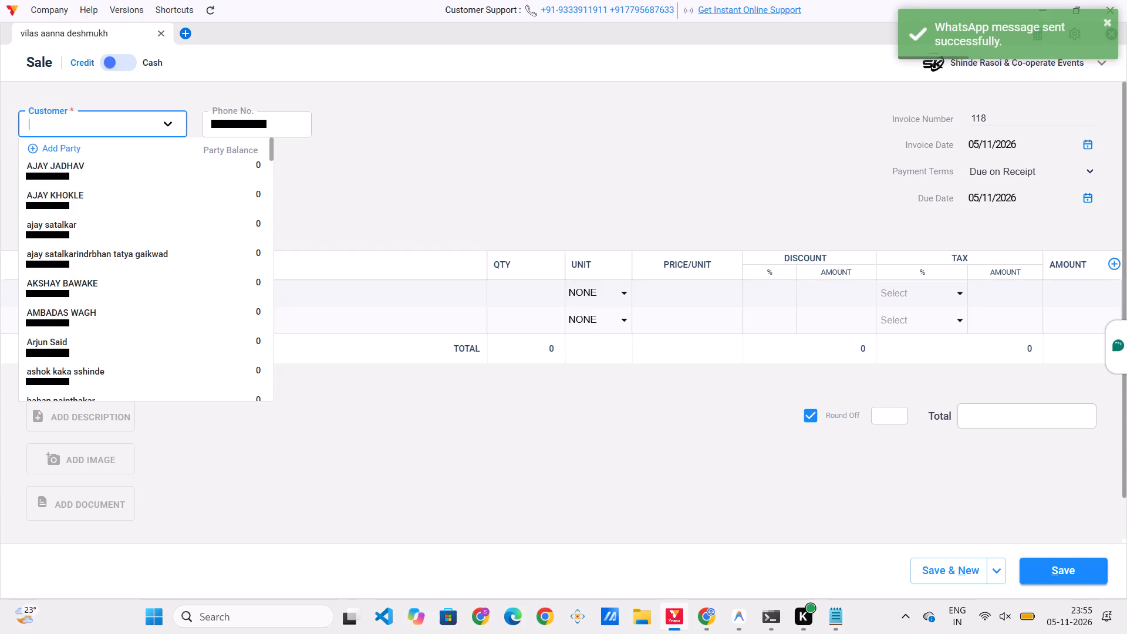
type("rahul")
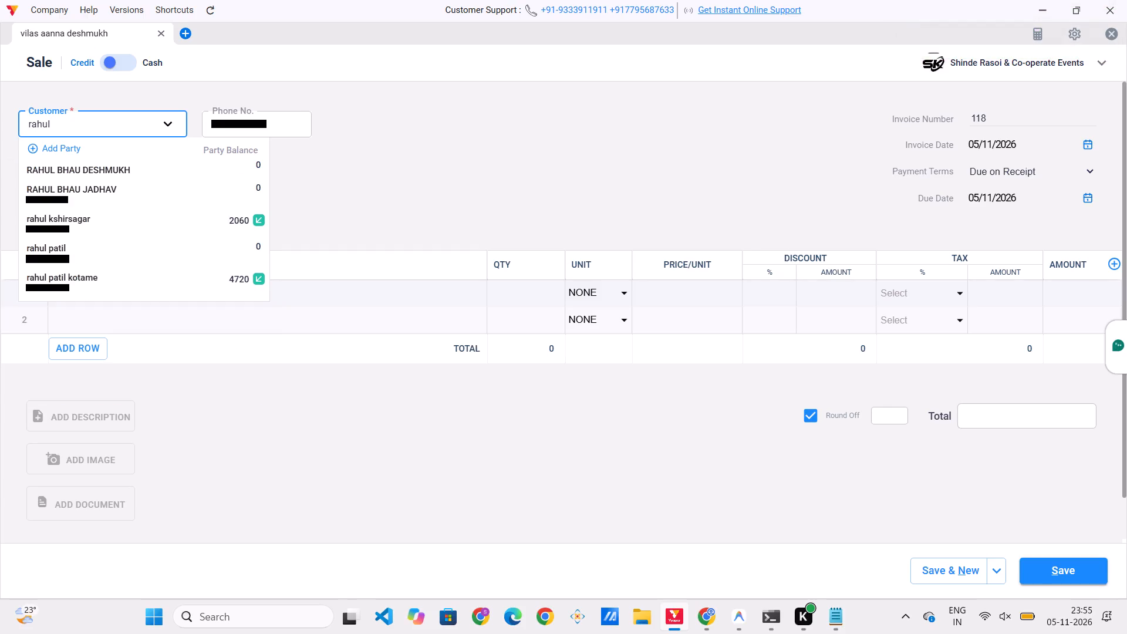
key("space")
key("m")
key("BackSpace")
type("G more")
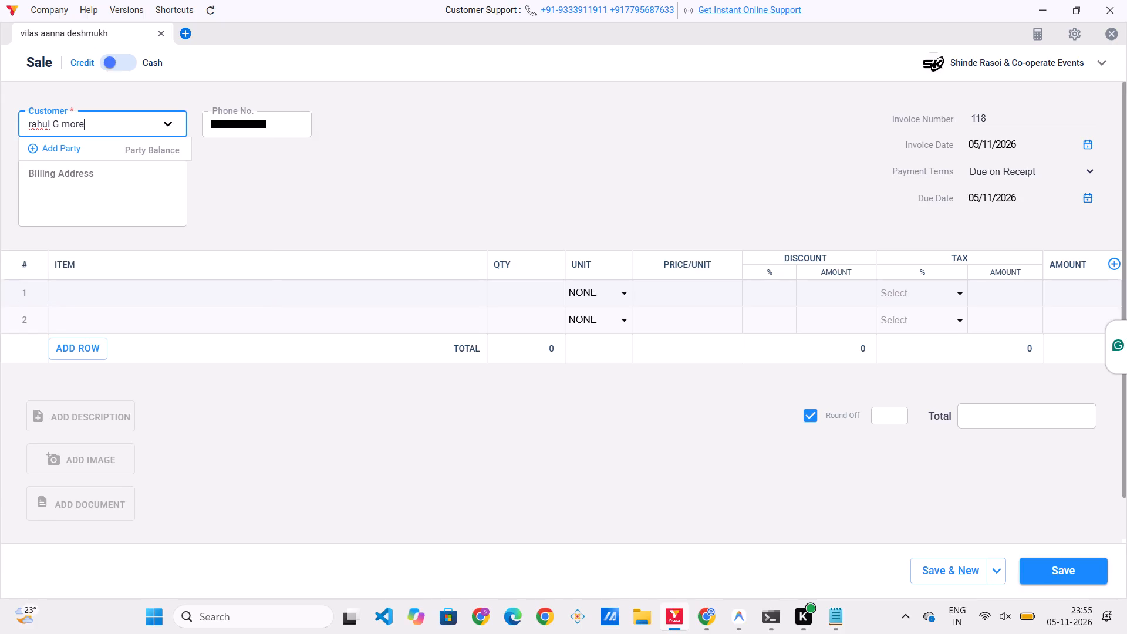
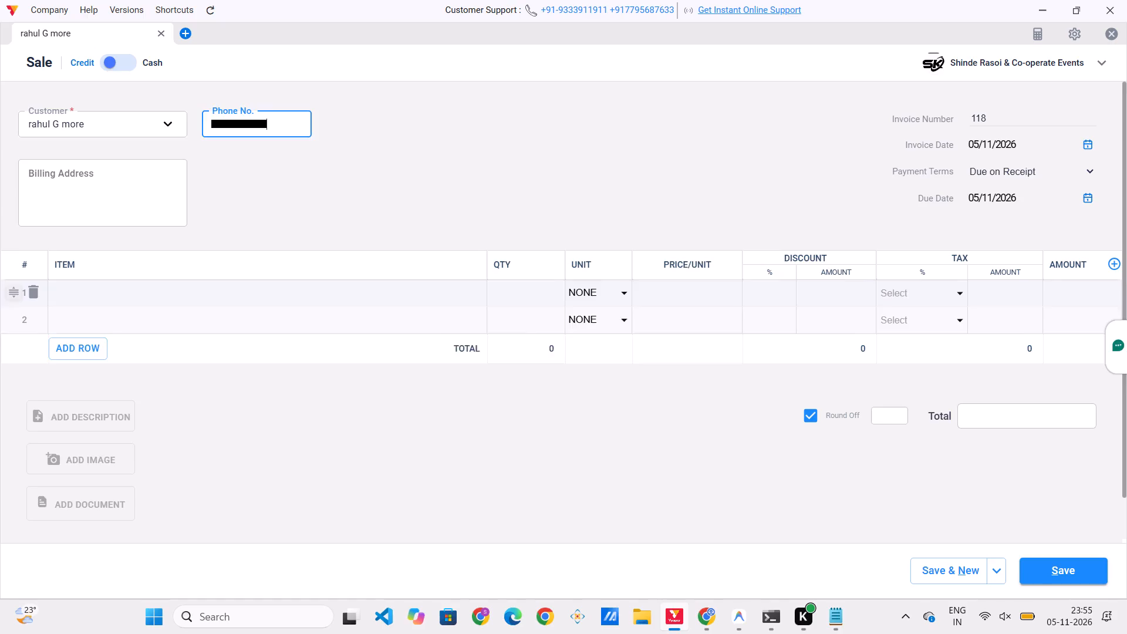
Add Papadi as the first item on sale invoice 118 with a quantity of 1.5 kg.
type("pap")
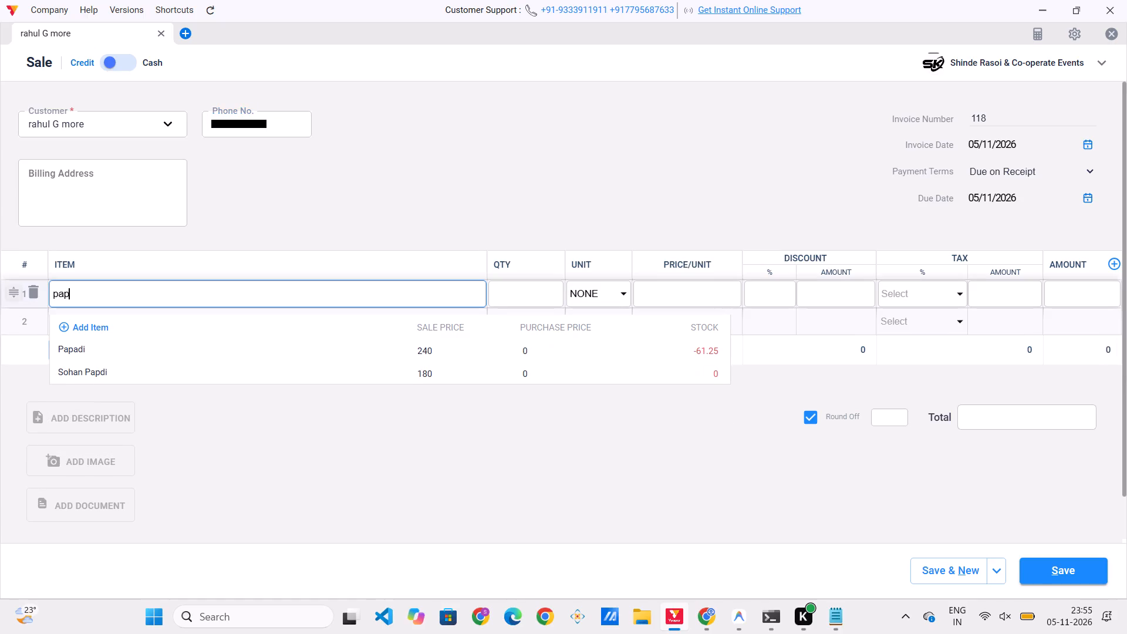
left_click(103, 345)
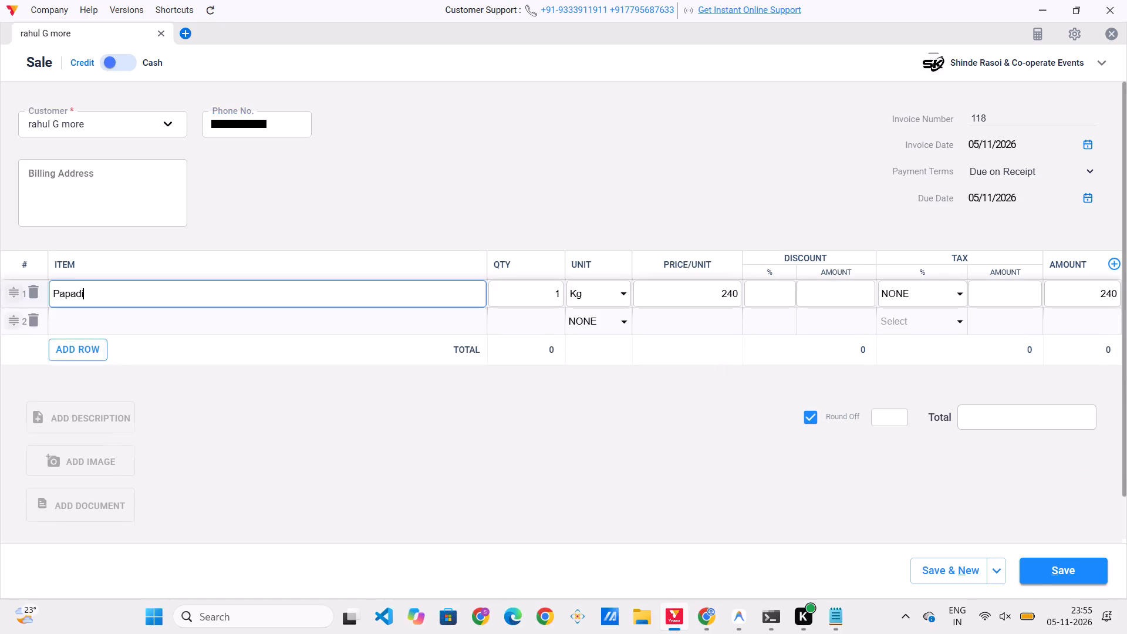
left_click(558, 292)
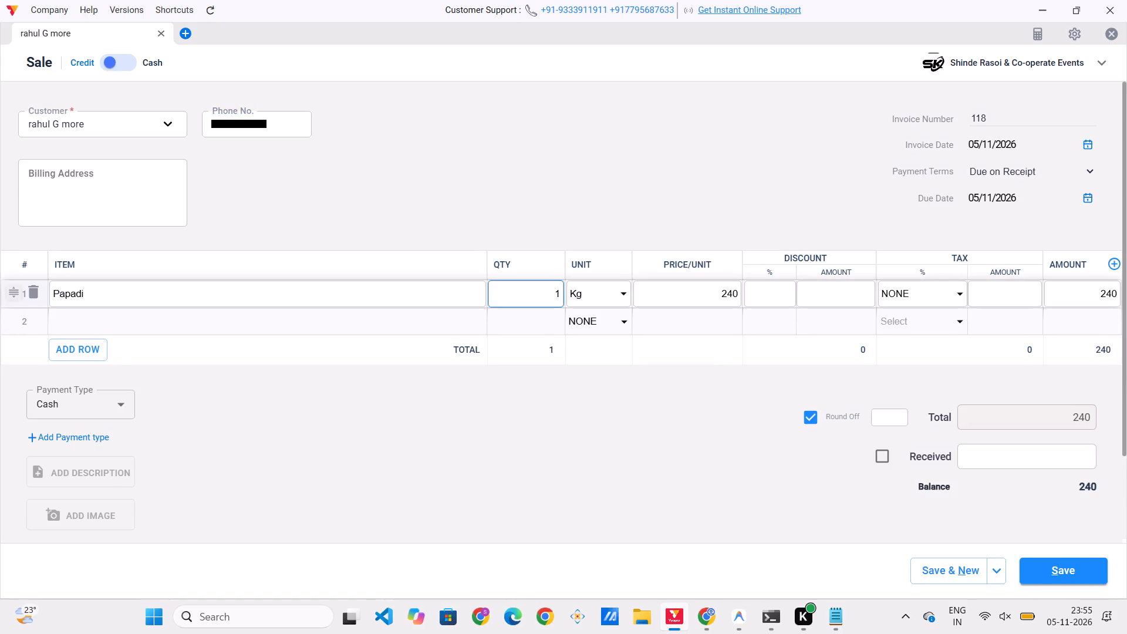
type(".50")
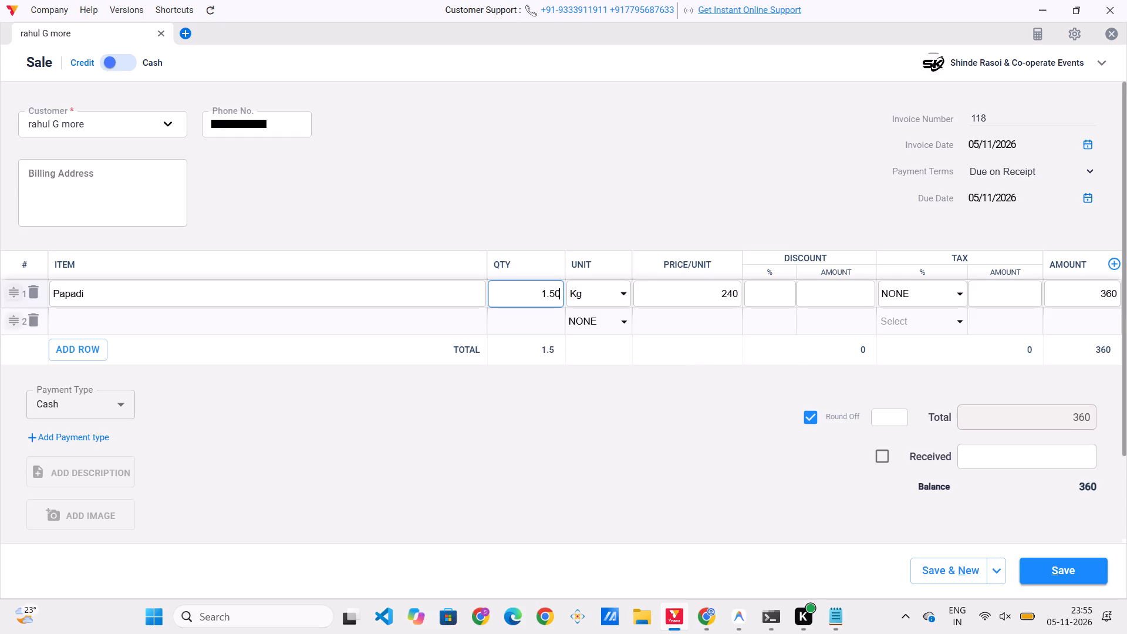
Add Shev (Tikhat) as the second invoice item with a quantity of 2 kg.
left_click(319, 328)
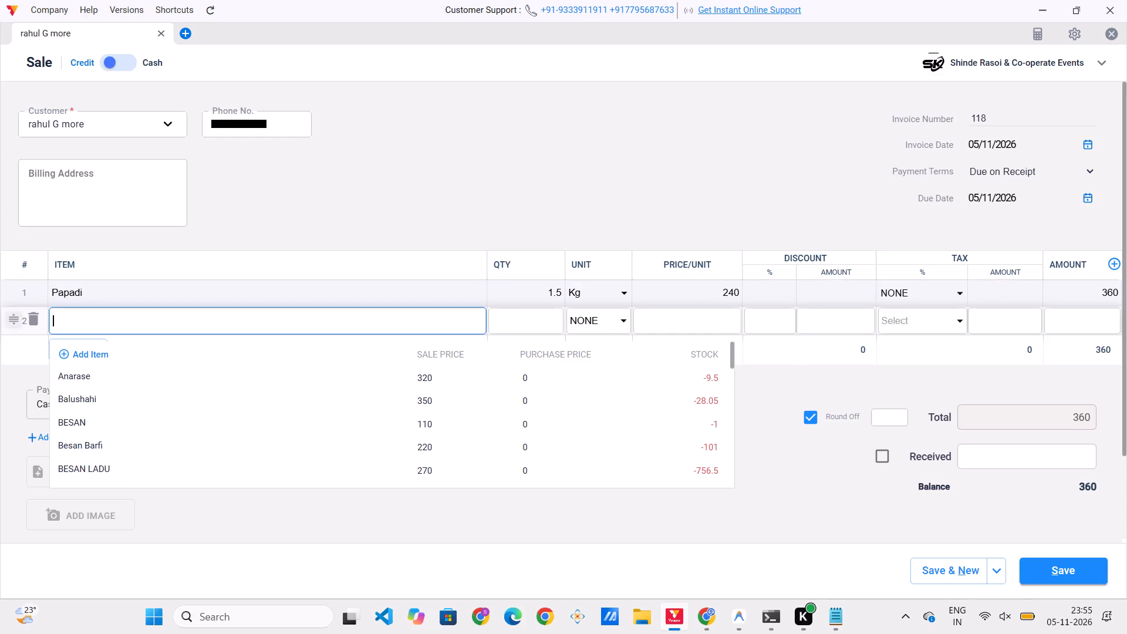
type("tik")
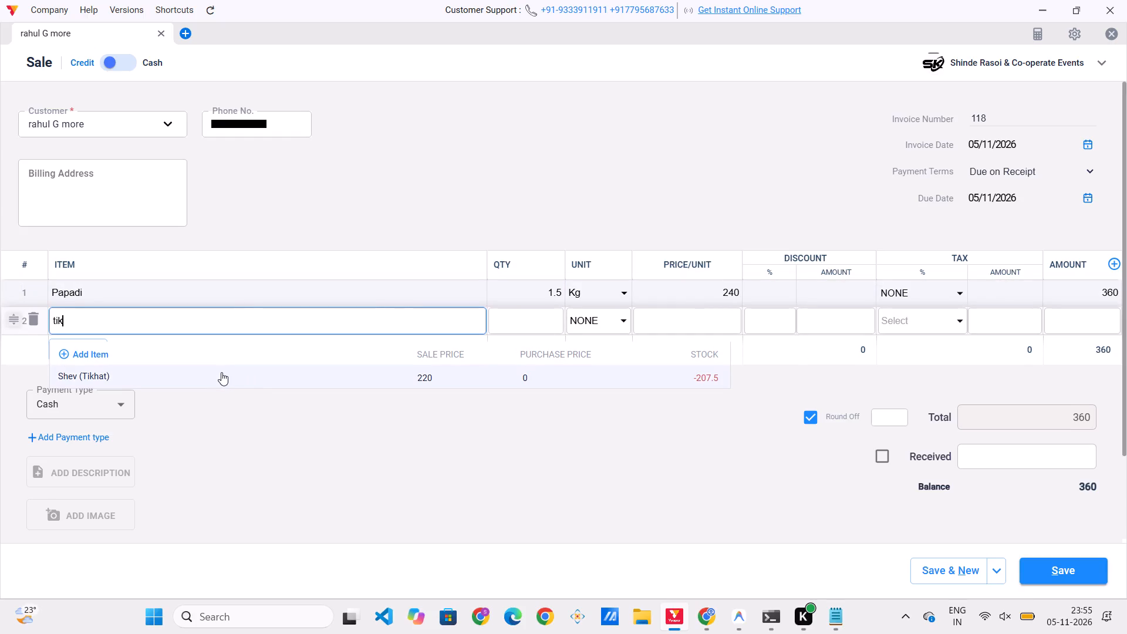
left_click(221, 372)
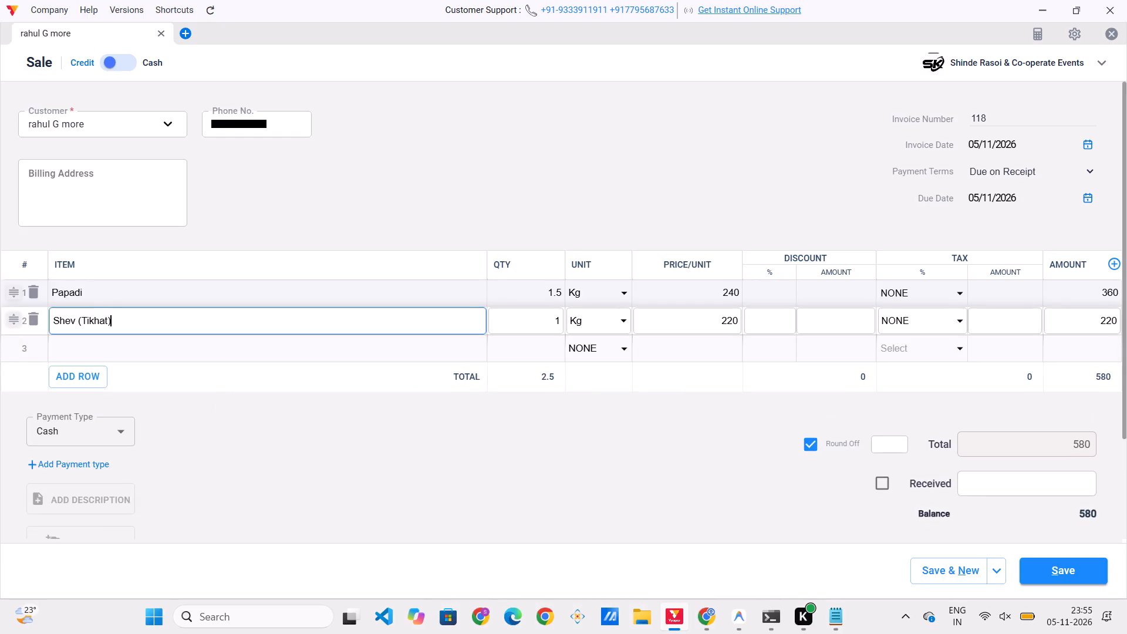
left_click(563, 325)
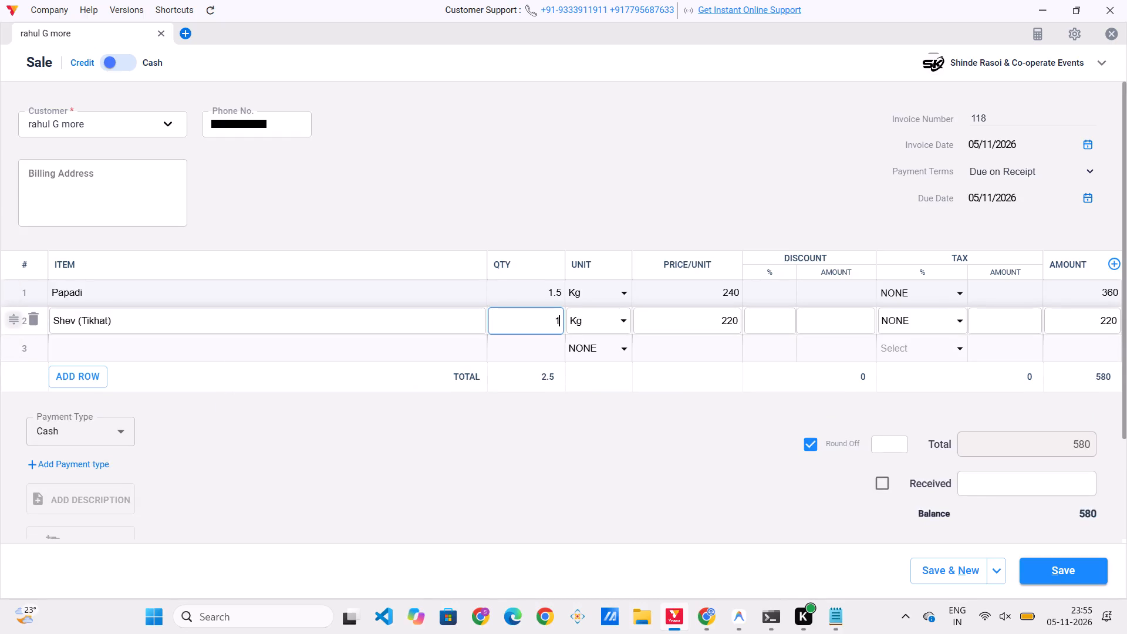
key("BackSpace")
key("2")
Add Chivda (Bhajka) as the third invoice item with a quantity of 1.5 kg.
left_click(215, 348)
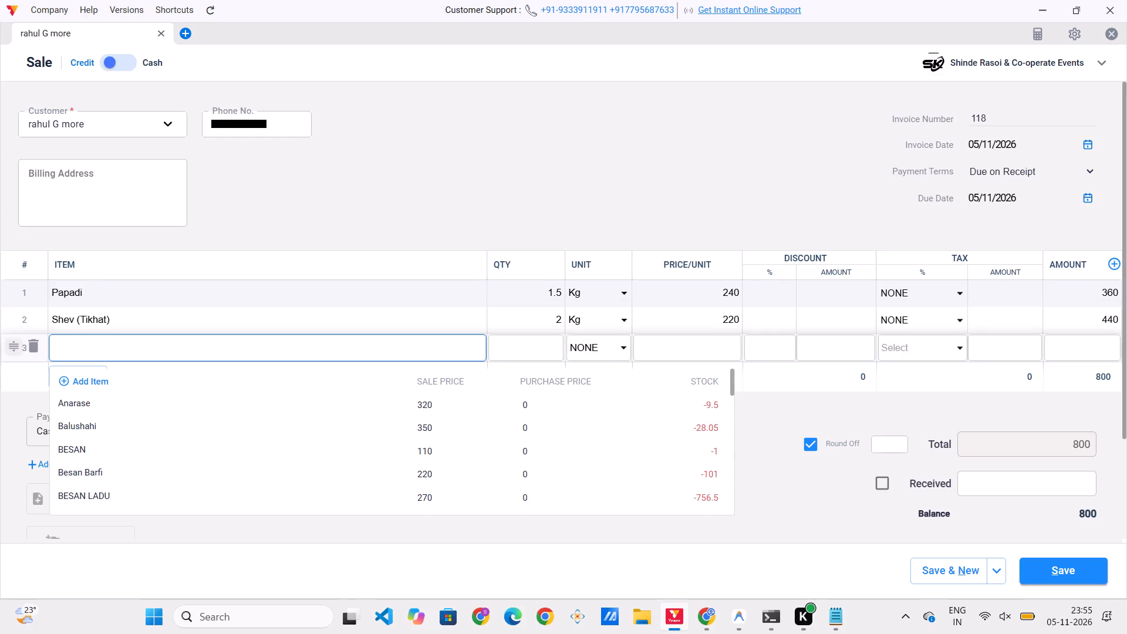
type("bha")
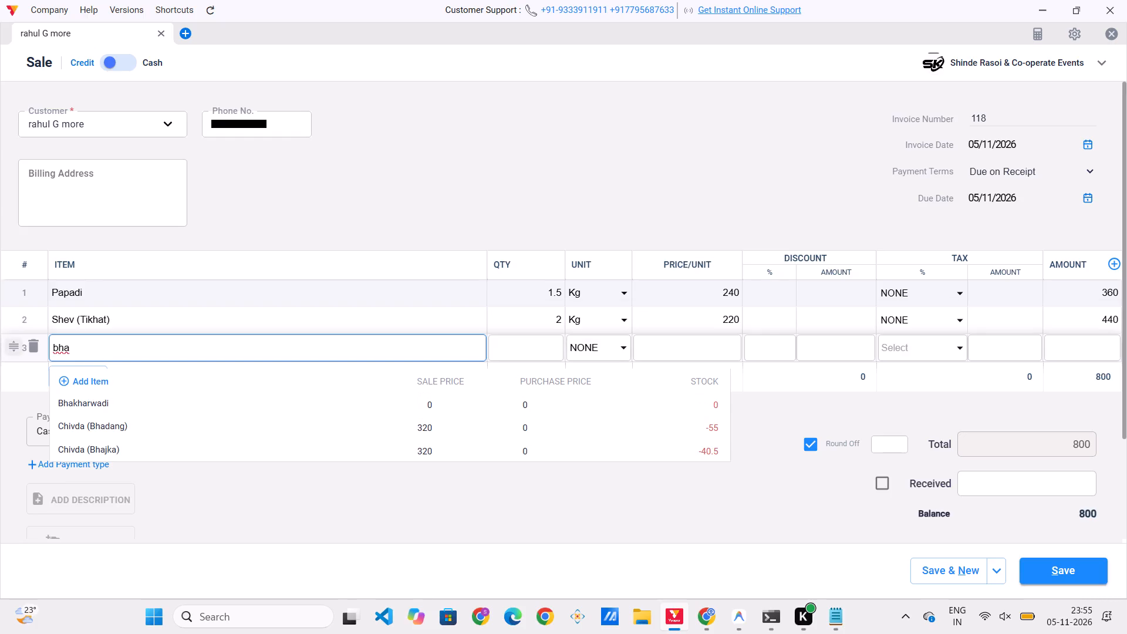
left_click(129, 441)
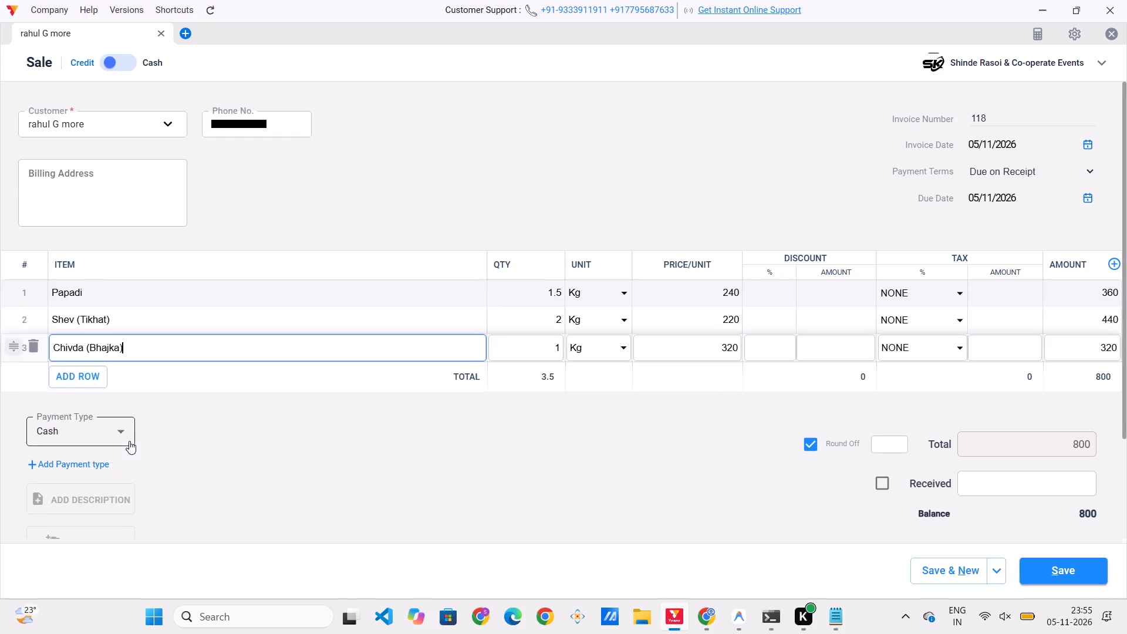
left_click(560, 348)
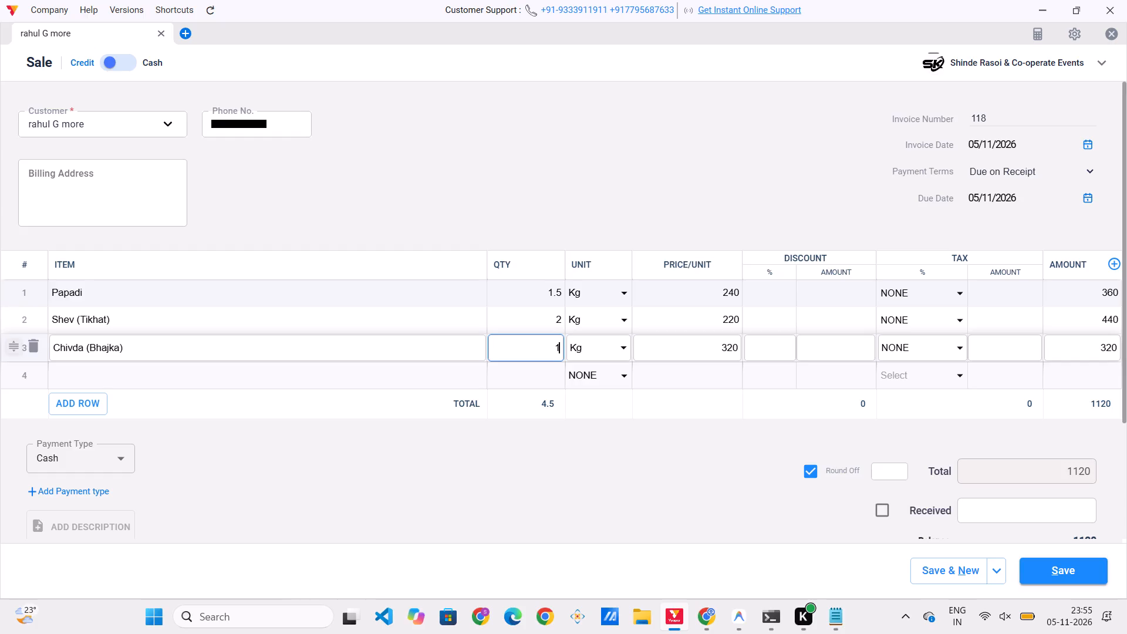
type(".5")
Add Chivda (Kranti) as the fourth invoice item with a quantity of 1.5 kg.
left_click(271, 379)
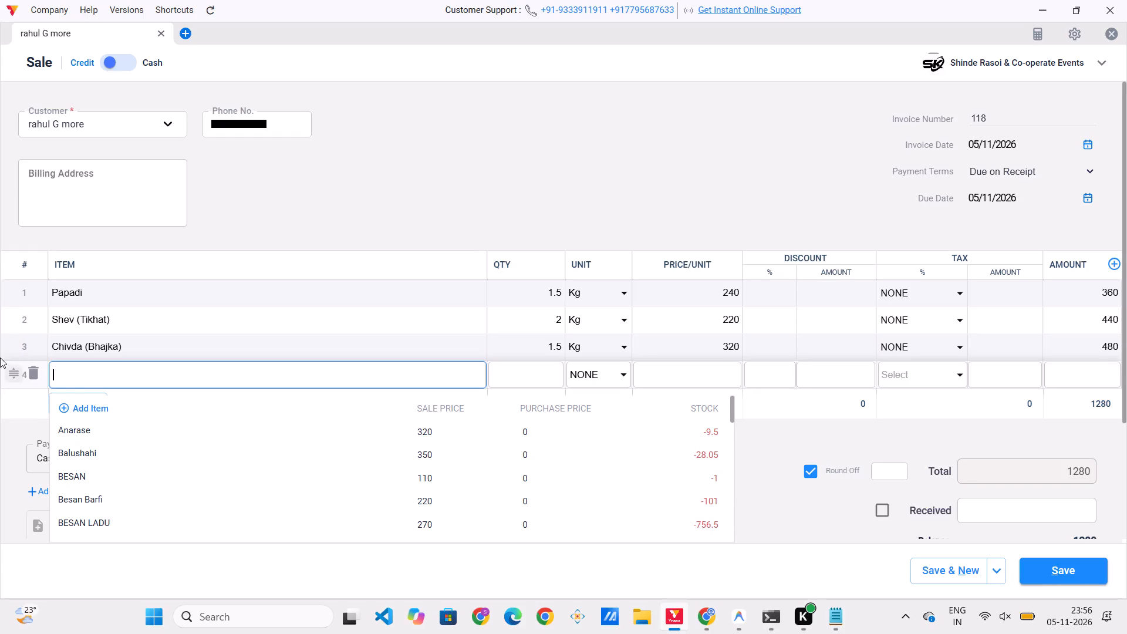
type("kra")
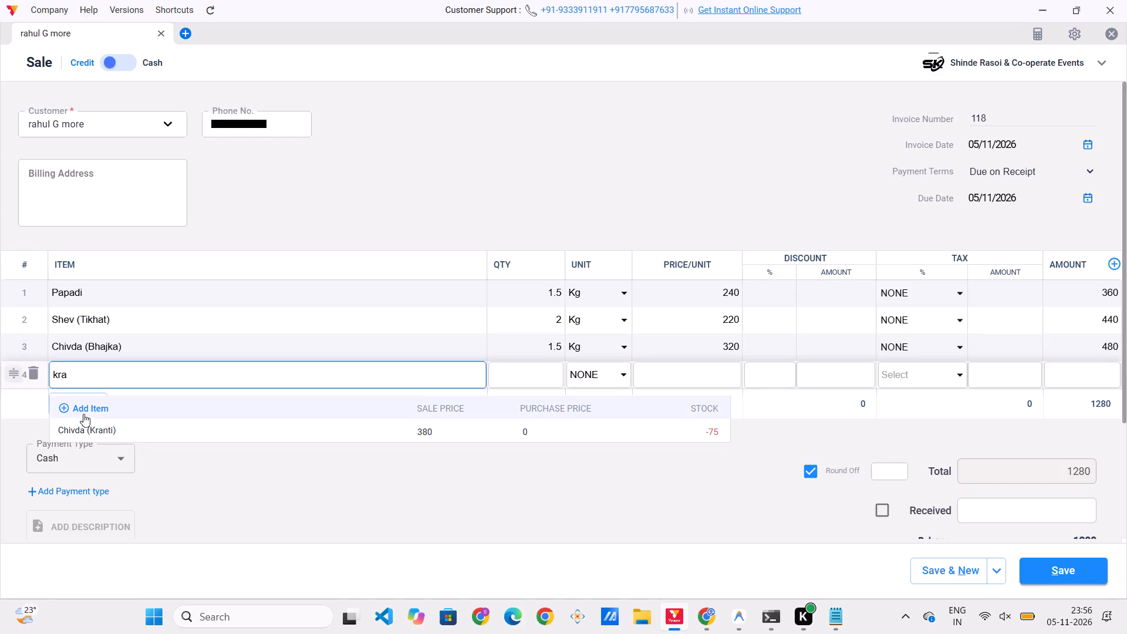
left_click(85, 426)
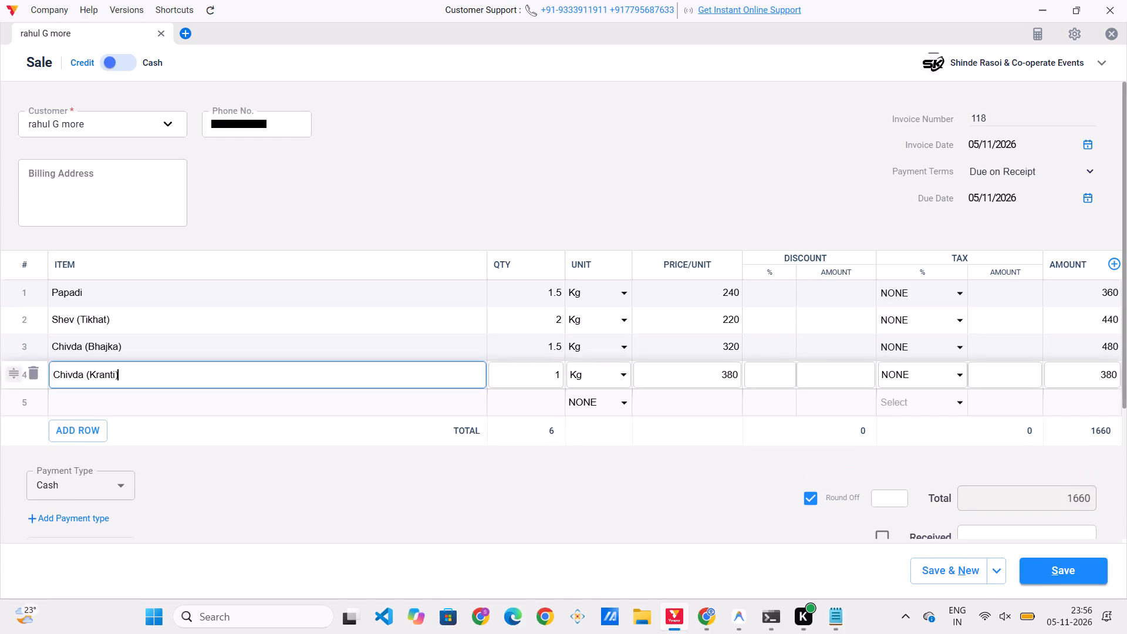
left_click(562, 383)
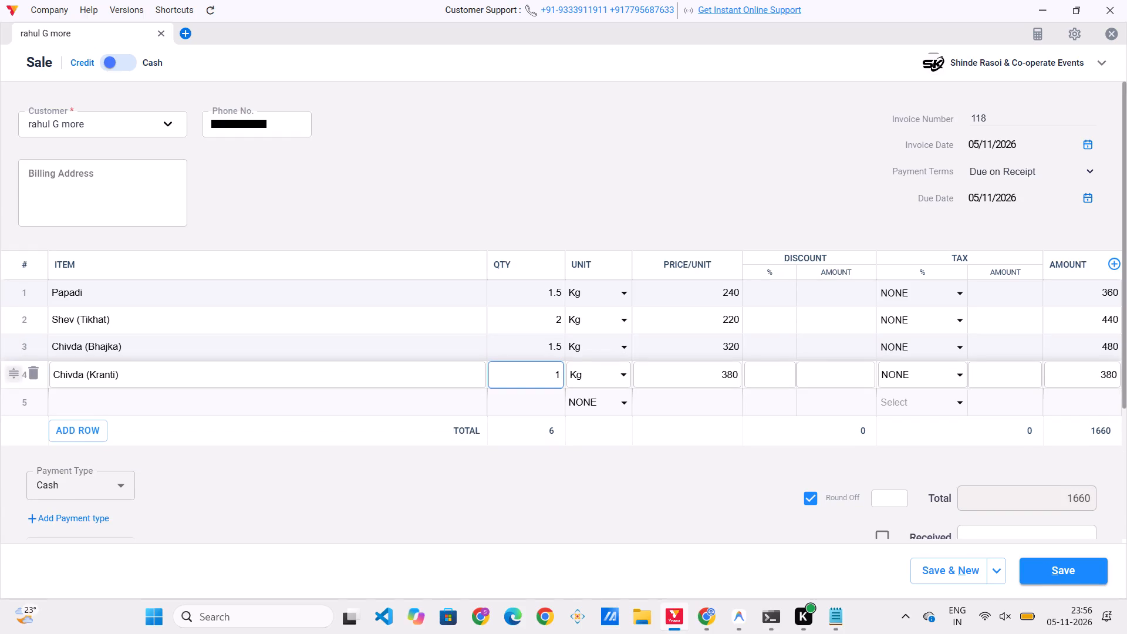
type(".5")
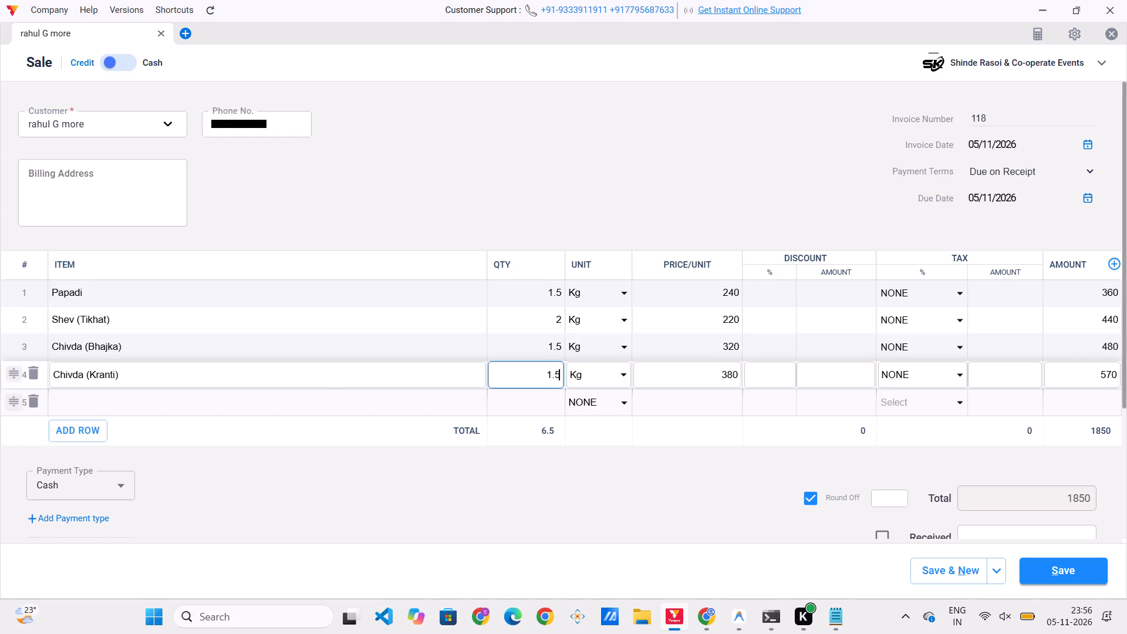
Add Bunddhi Ladu as the fifth invoice item, keeping the default quantity of 1 kg.
left_click(274, 400)
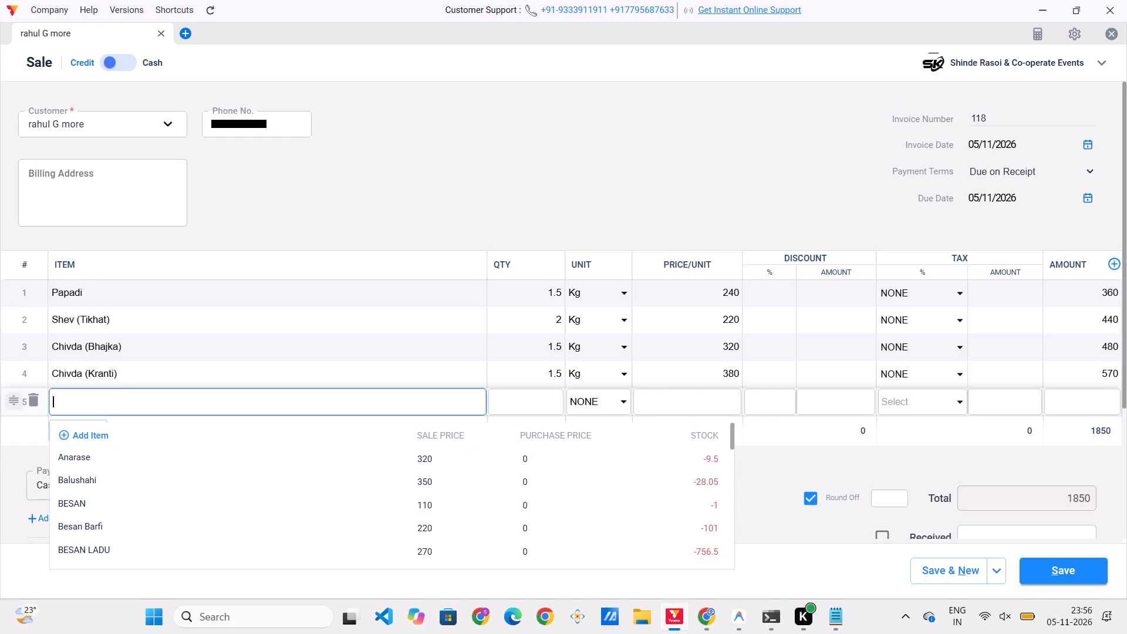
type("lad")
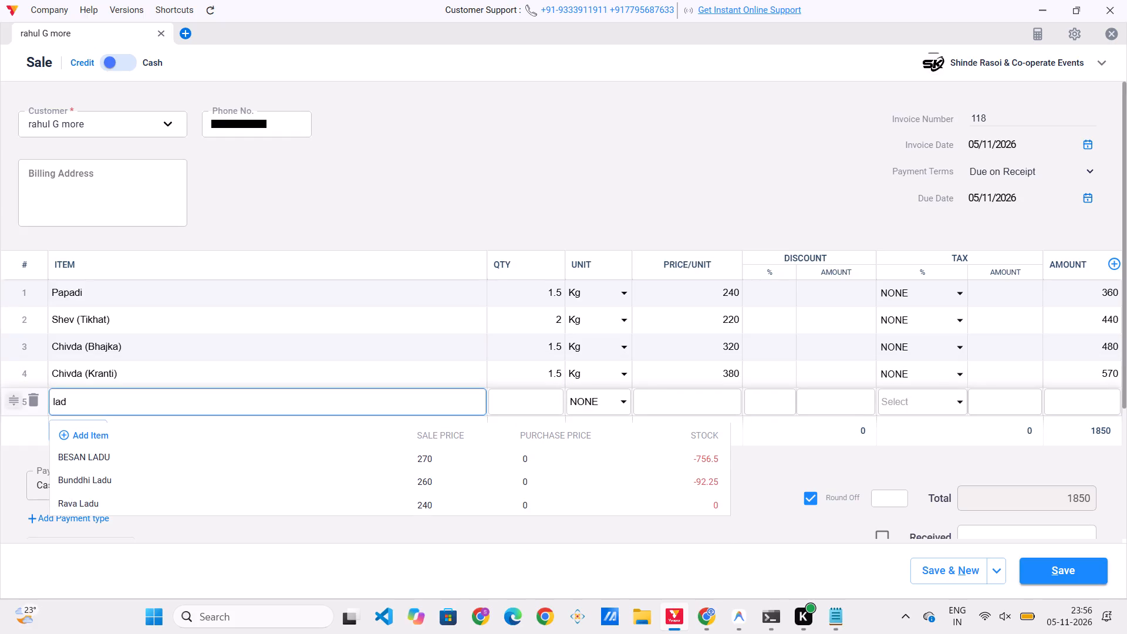
left_click(154, 476)
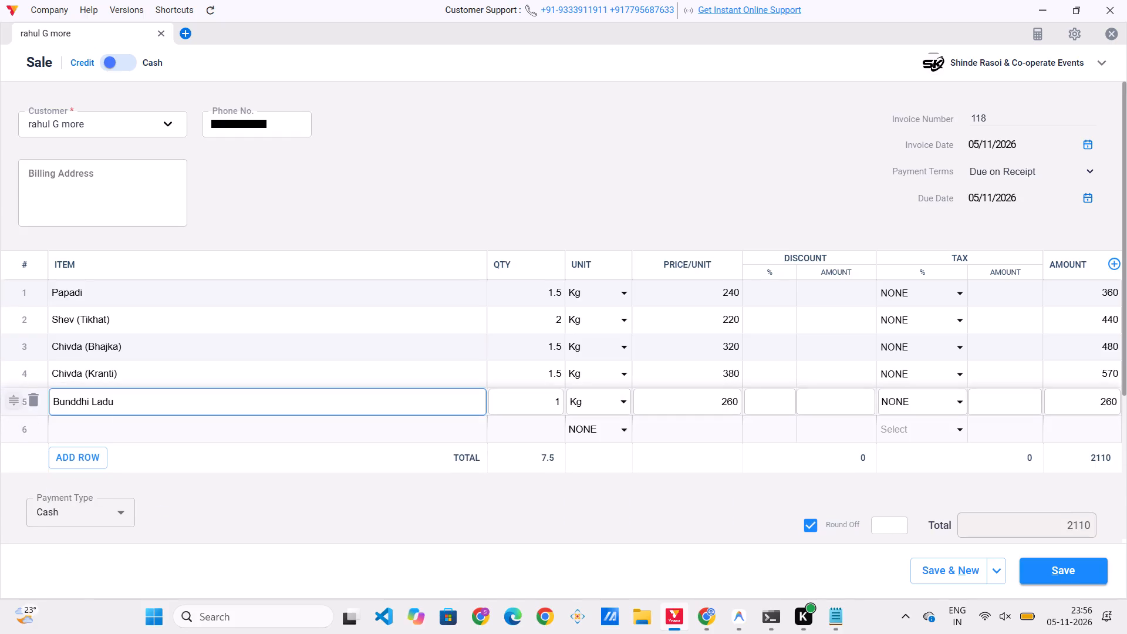
Add Shankarpale as the sixth invoice item with a quantity of 2 kg.
left_click(446, 431)
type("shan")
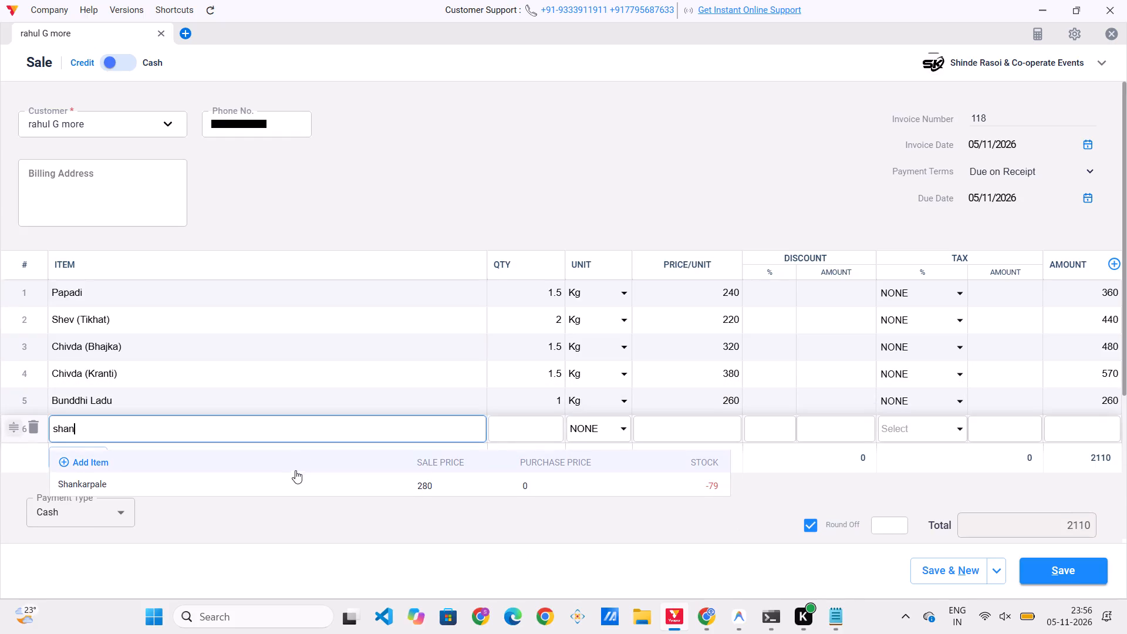
left_click(294, 473)
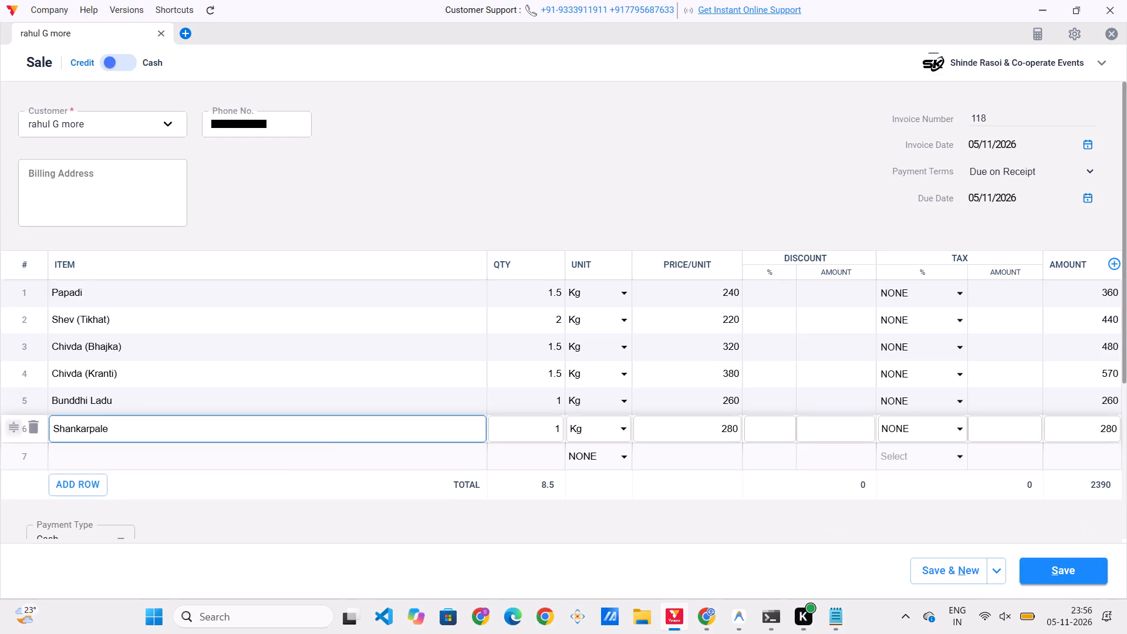
left_click(558, 426)
key("BackSpace")
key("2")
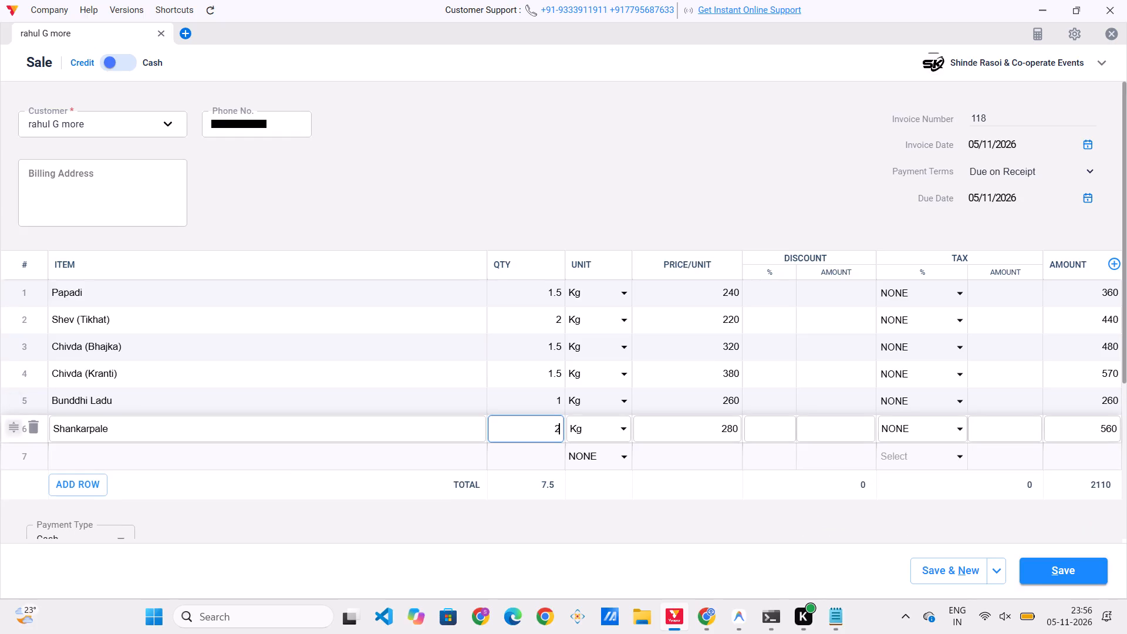
Add Shev (Fiki) as the seventh invoice item with a quantity of 1.5 kg.
left_click(326, 461)
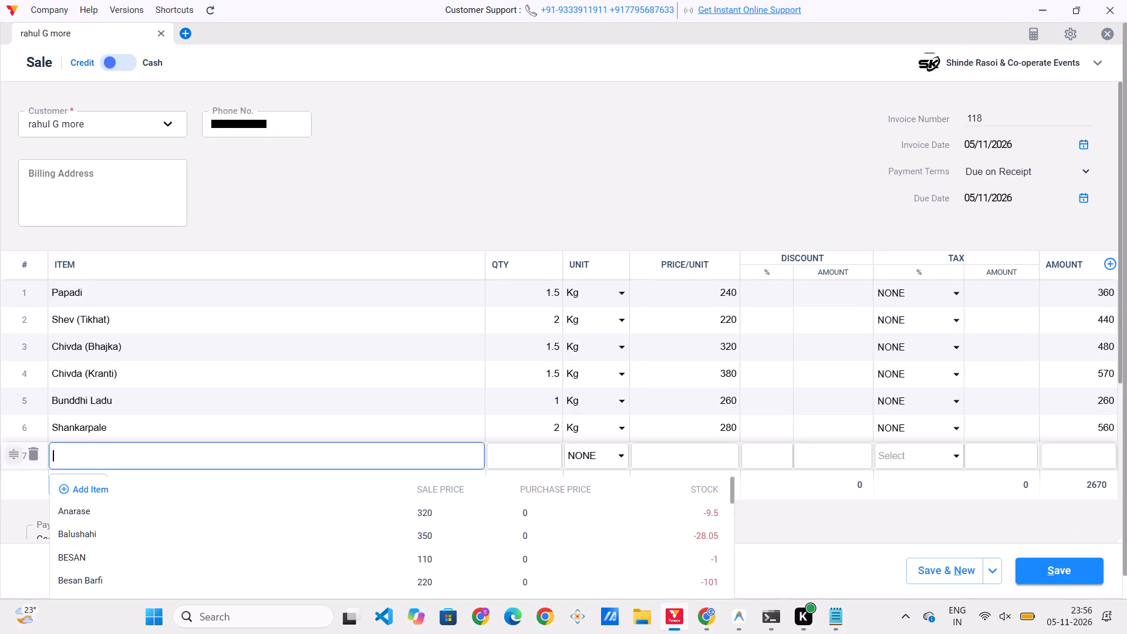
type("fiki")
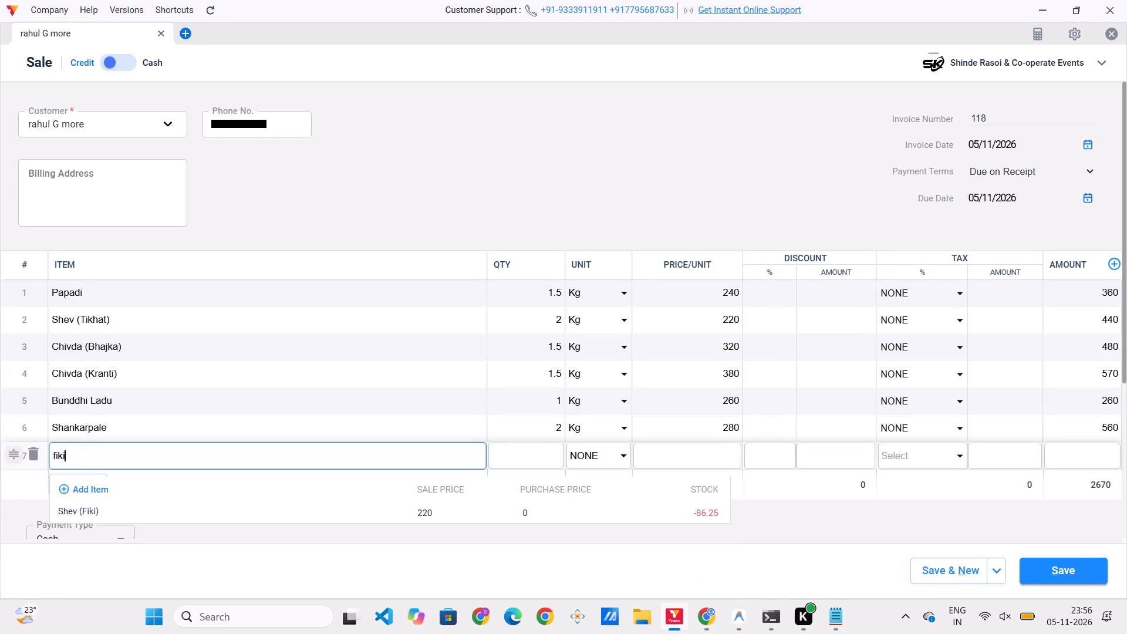
left_click(299, 503)
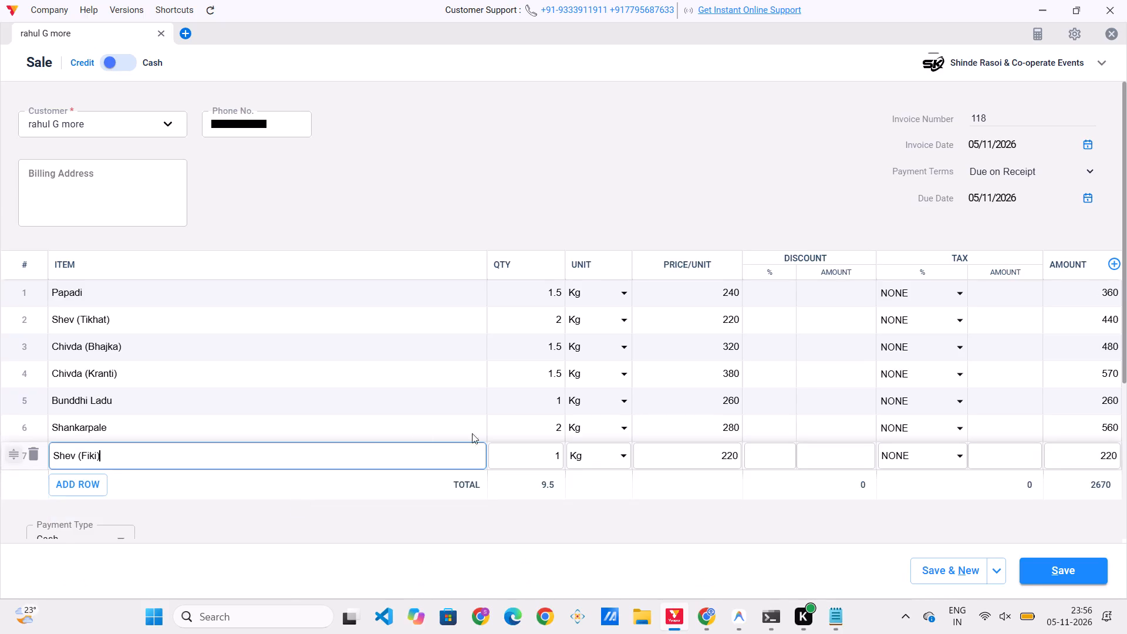
left_click(561, 454)
key("BackSpace")
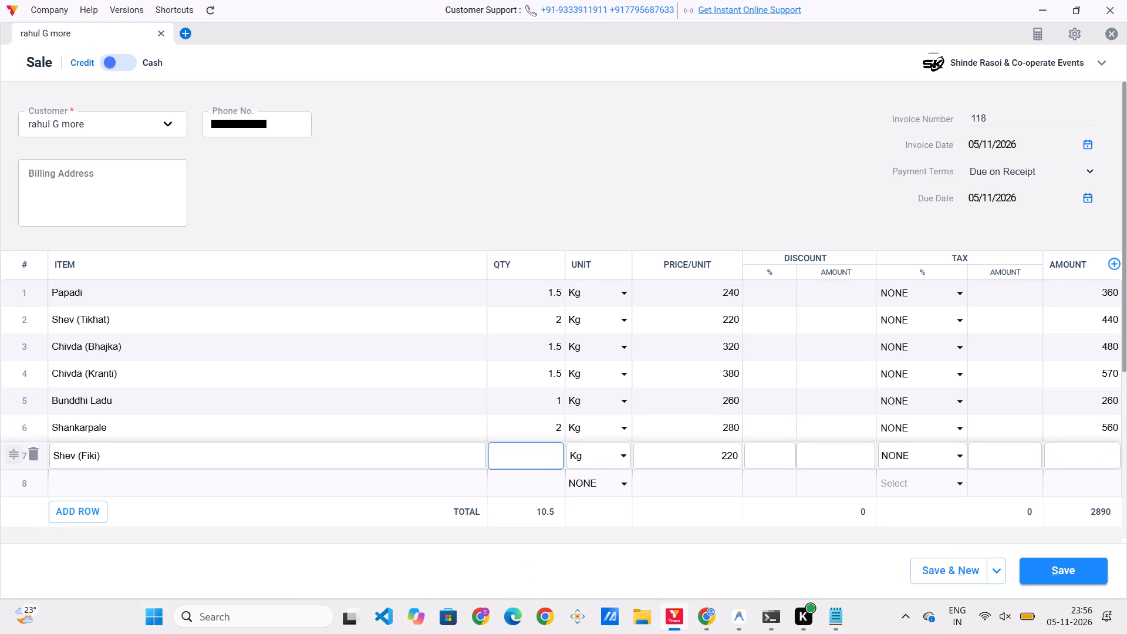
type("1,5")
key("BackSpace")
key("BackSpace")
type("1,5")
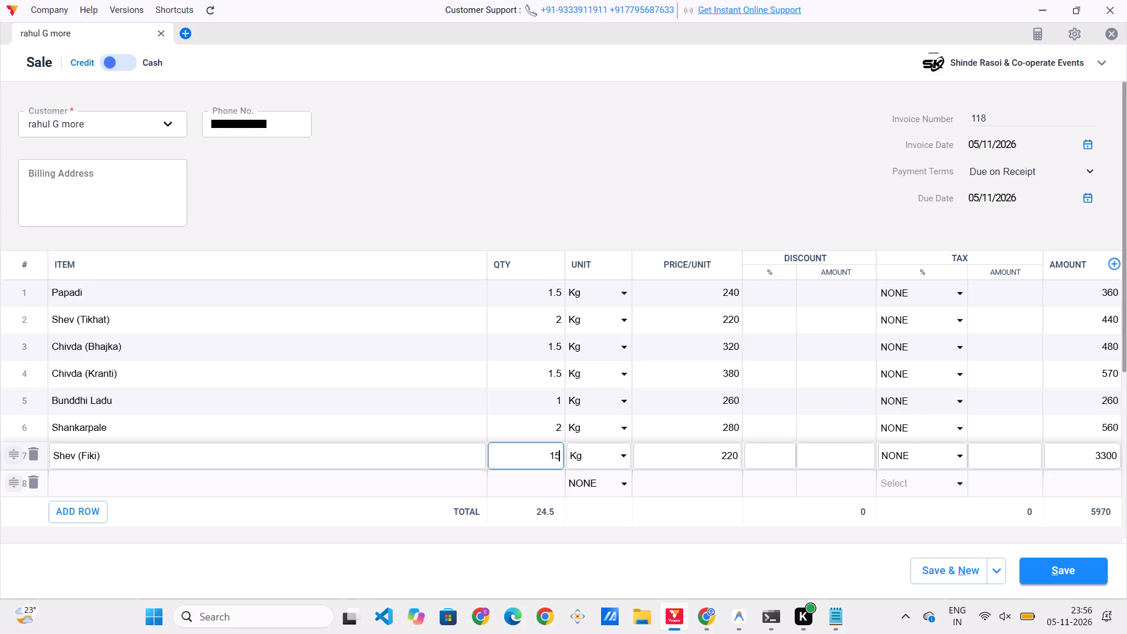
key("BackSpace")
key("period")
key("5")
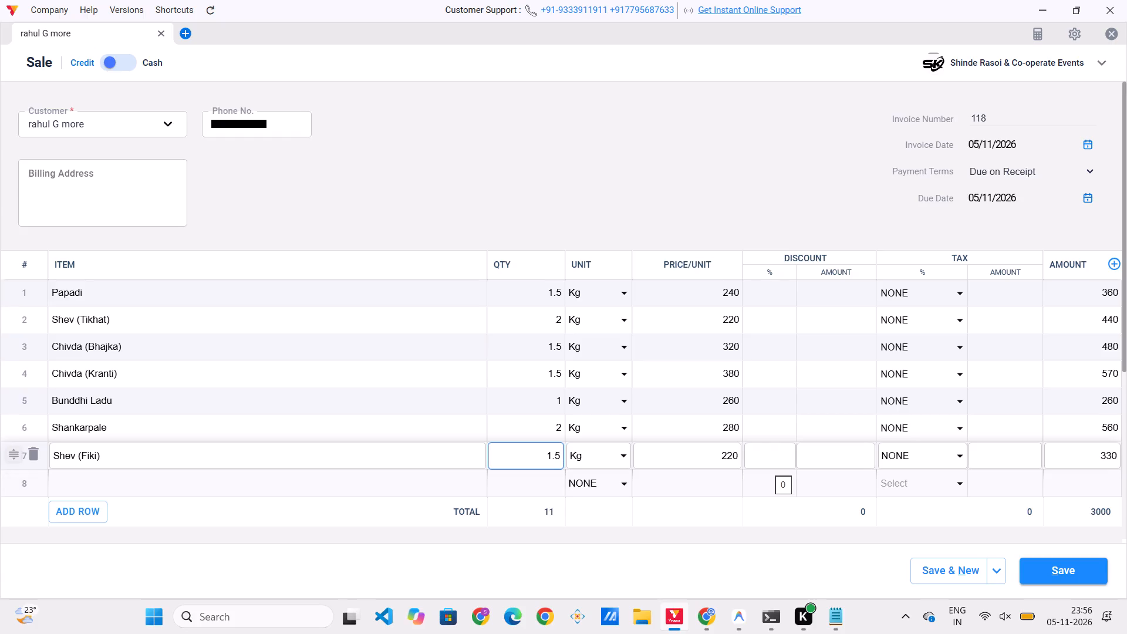
Add Besan Barfi as the eighth invoice item with a quantity of 2 kg.
left_click(203, 480)
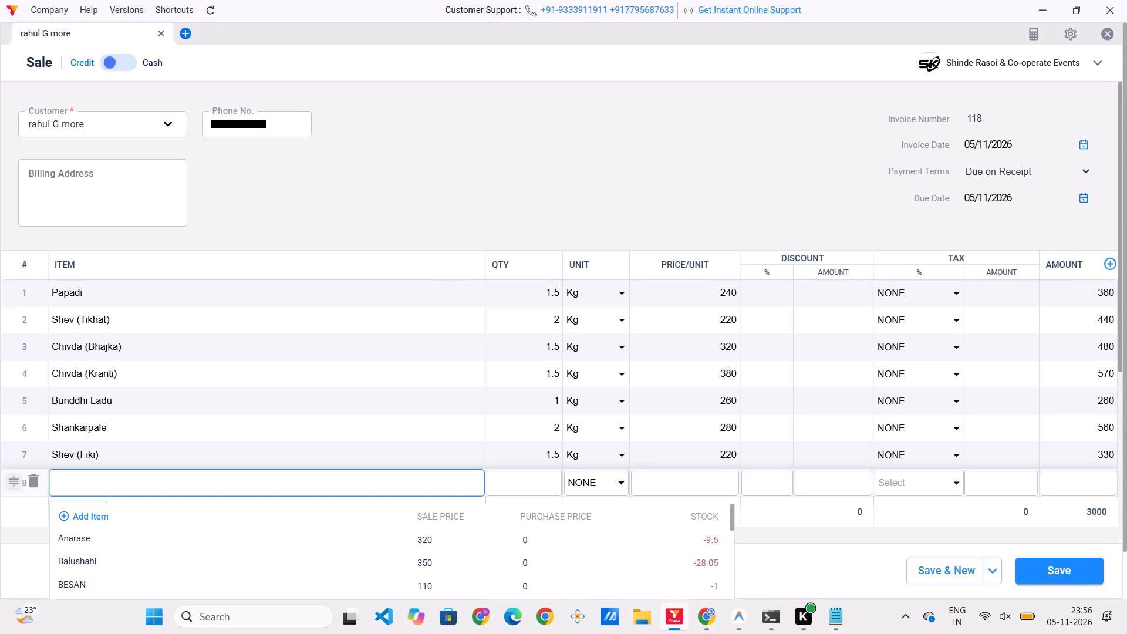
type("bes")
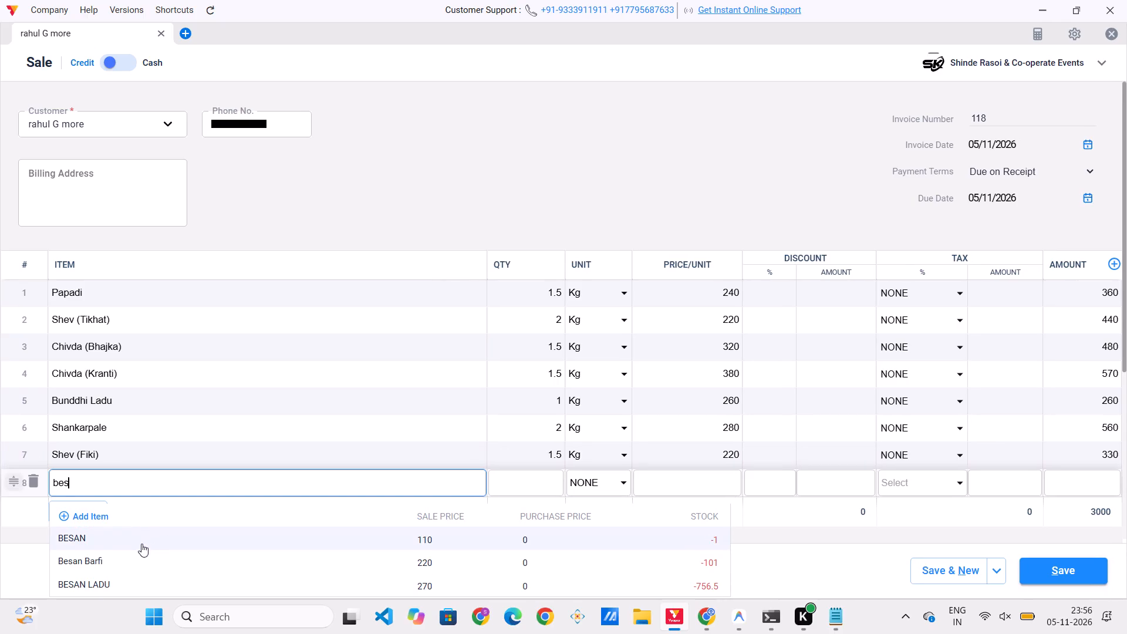
left_click(134, 557)
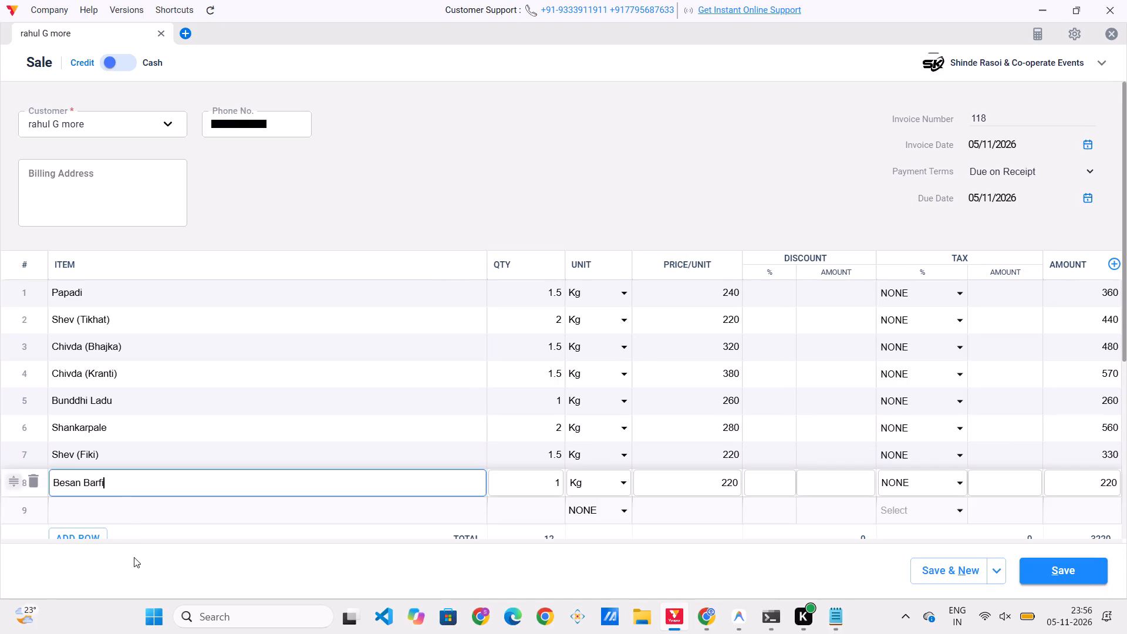
left_click(562, 487)
key("BackSpace")
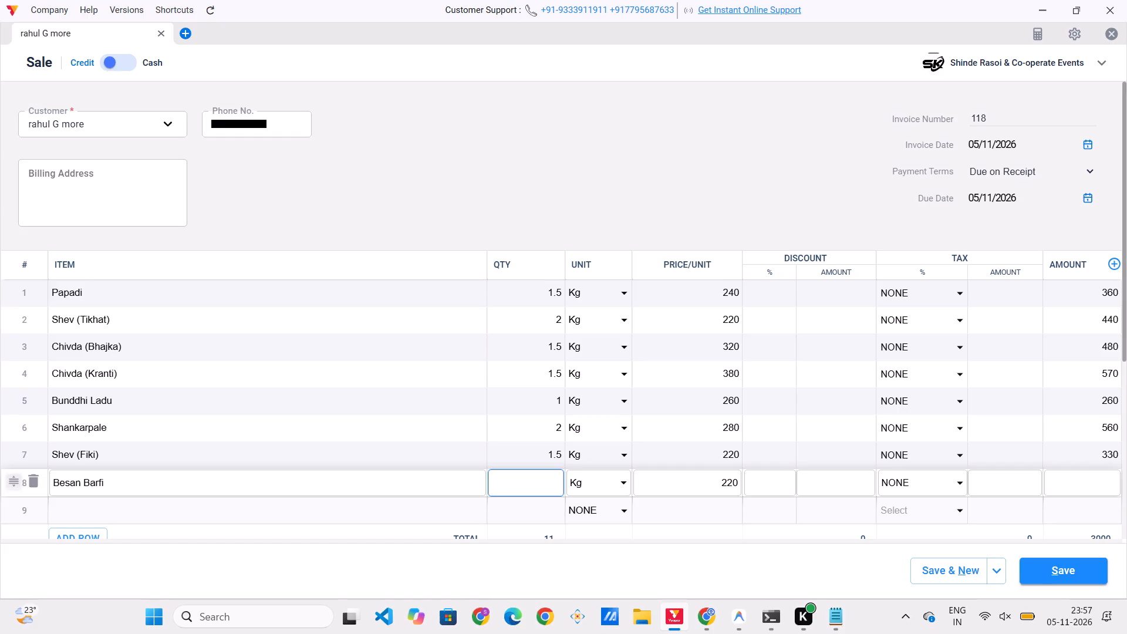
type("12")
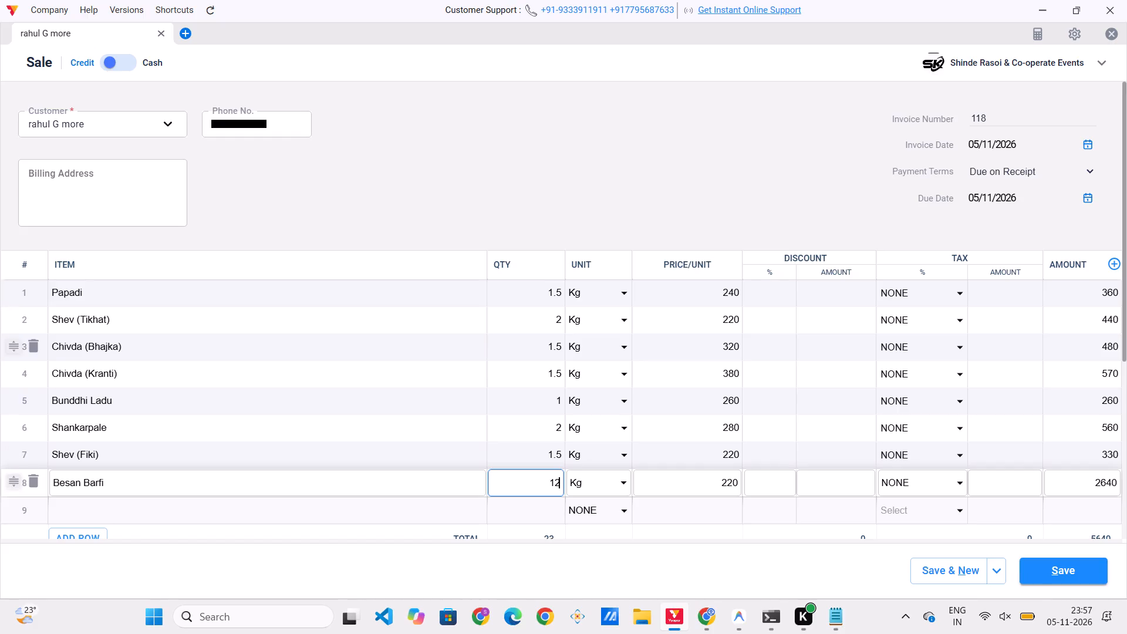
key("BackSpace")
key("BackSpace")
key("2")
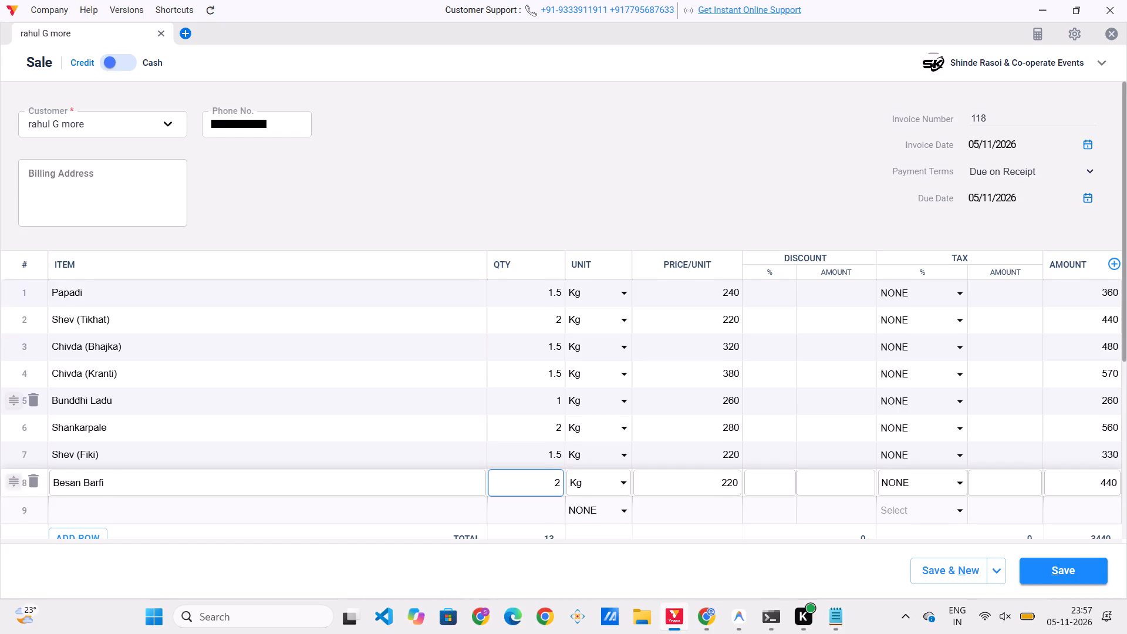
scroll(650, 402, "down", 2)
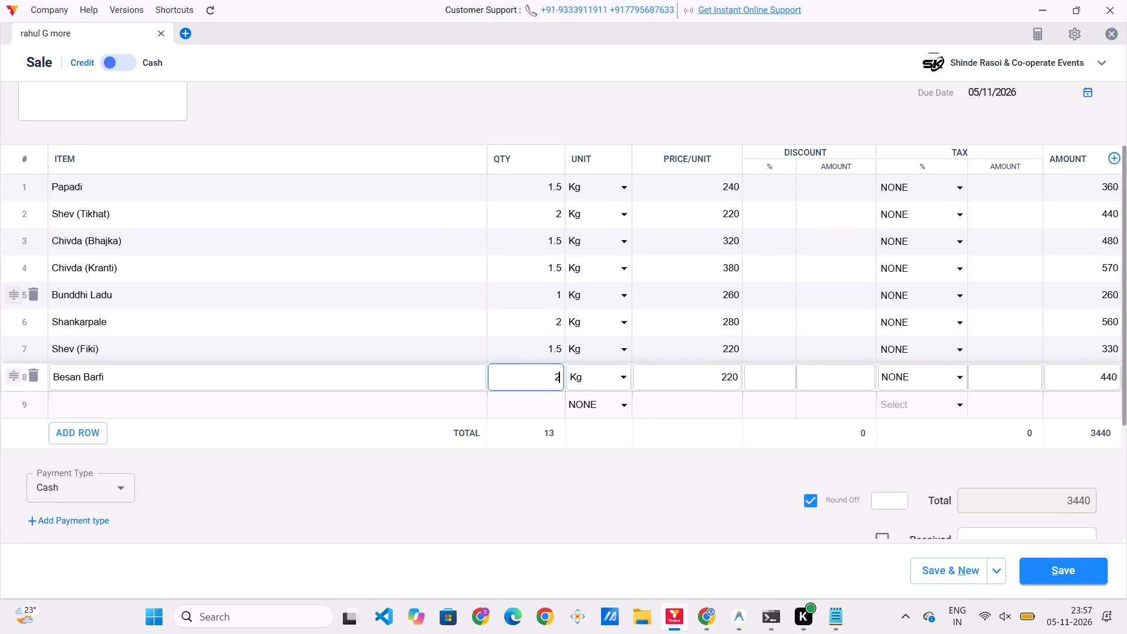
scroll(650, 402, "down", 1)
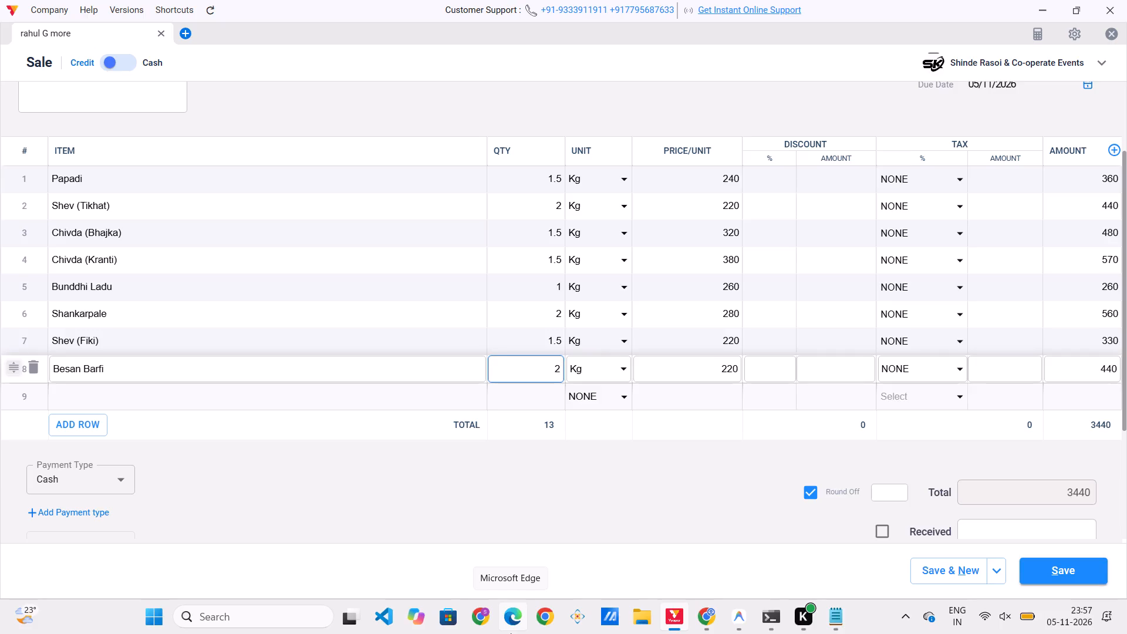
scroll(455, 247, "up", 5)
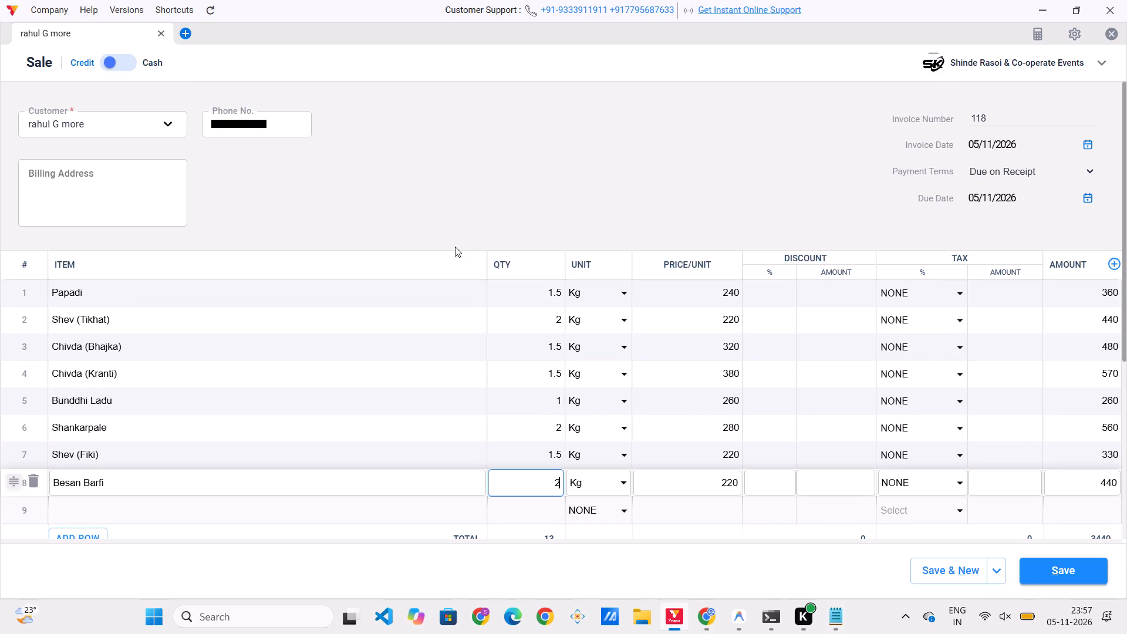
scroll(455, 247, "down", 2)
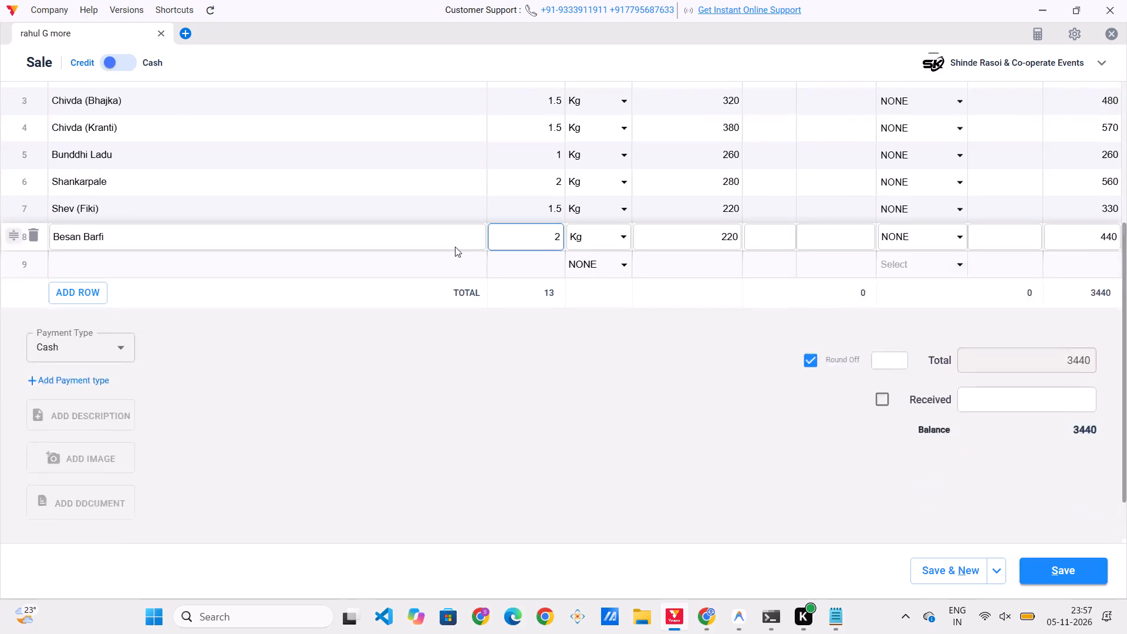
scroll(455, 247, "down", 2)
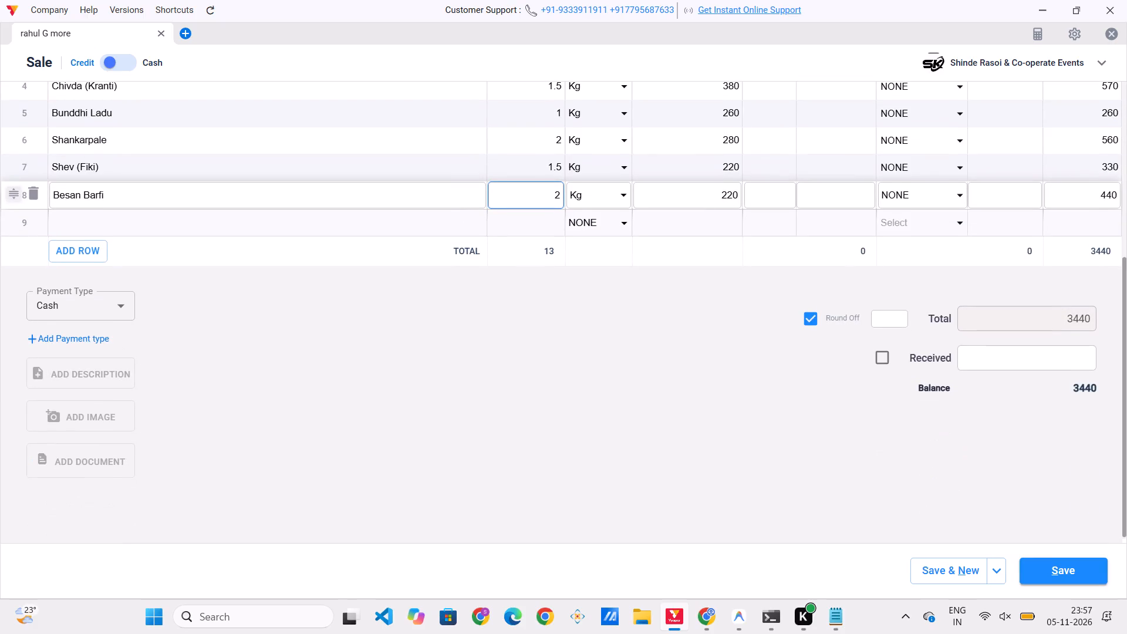
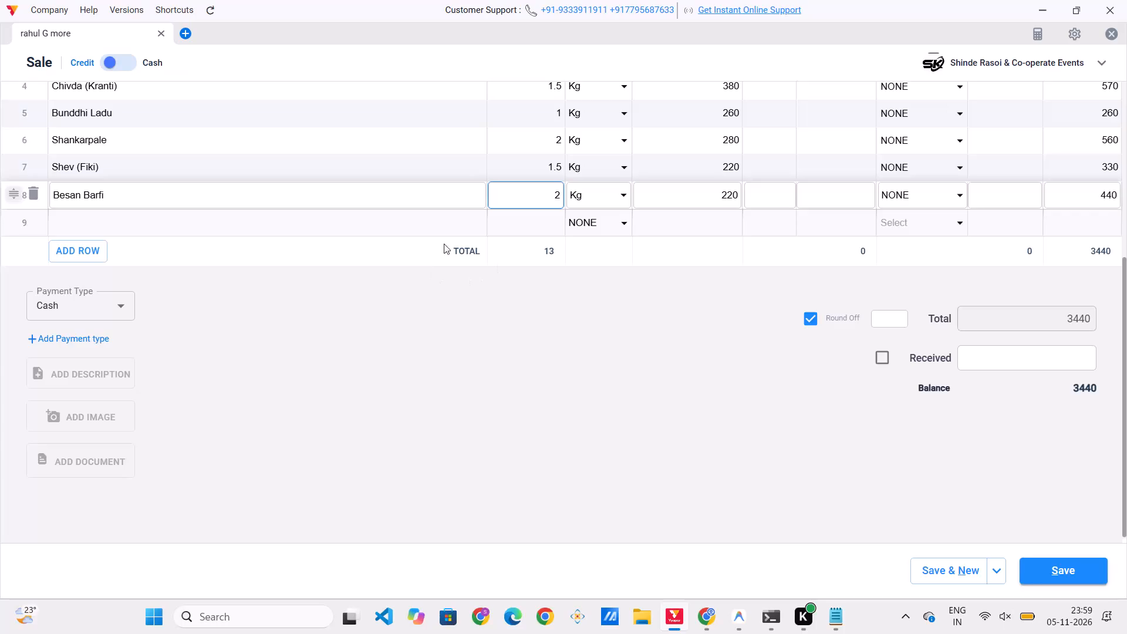
Mark the full invoice amount of 3440 as received in cash, and save the invoice, starting a new one.
left_click(886, 360)
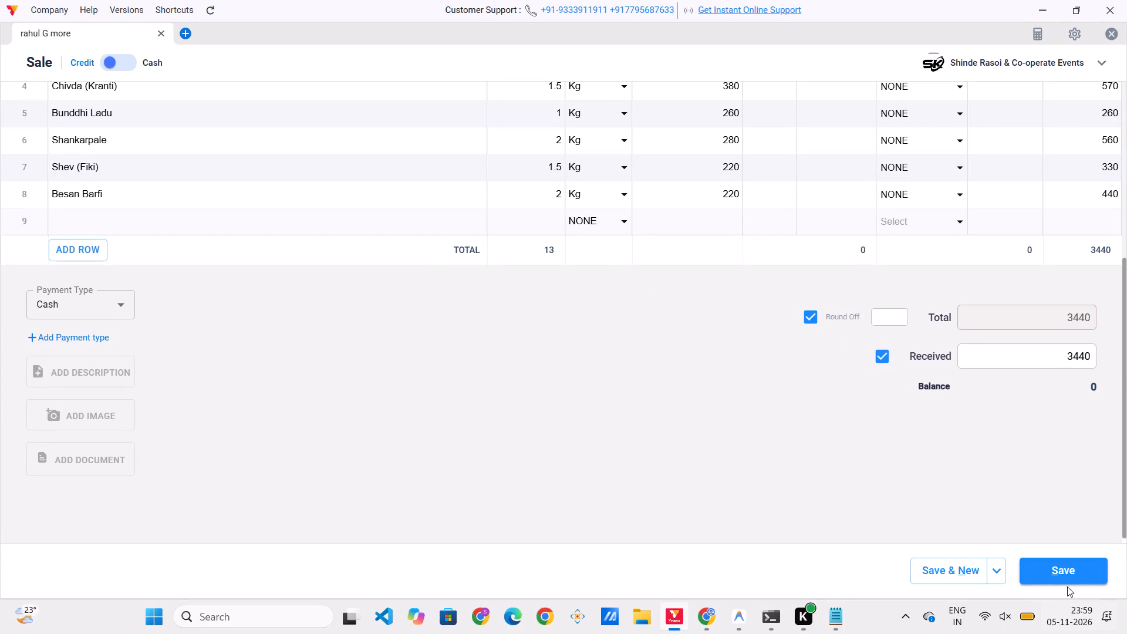
left_click(939, 570)
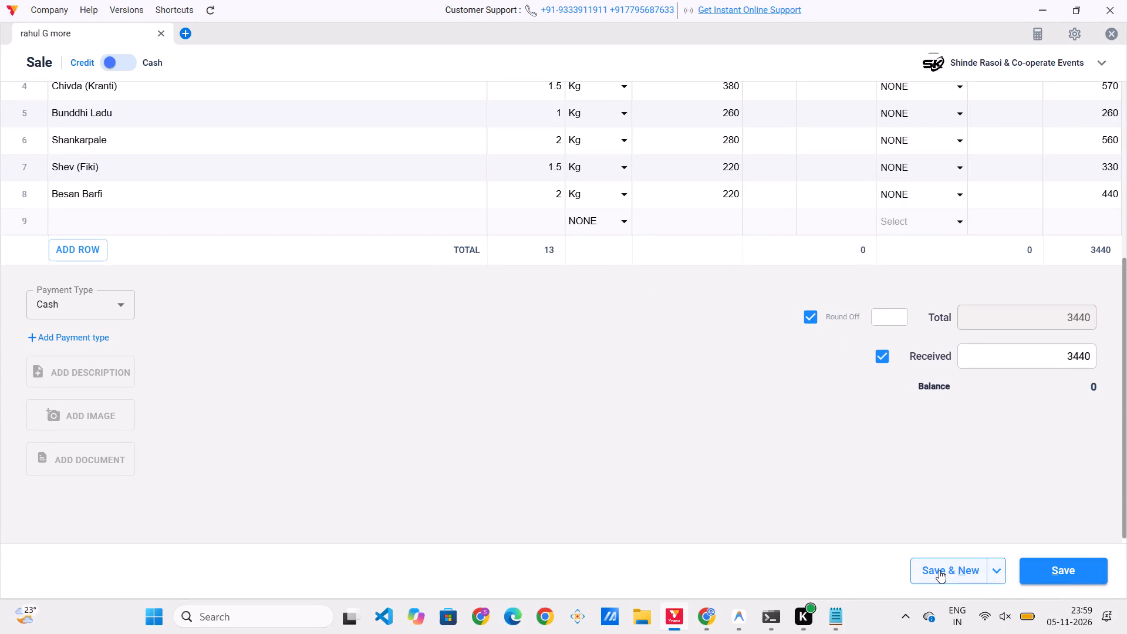